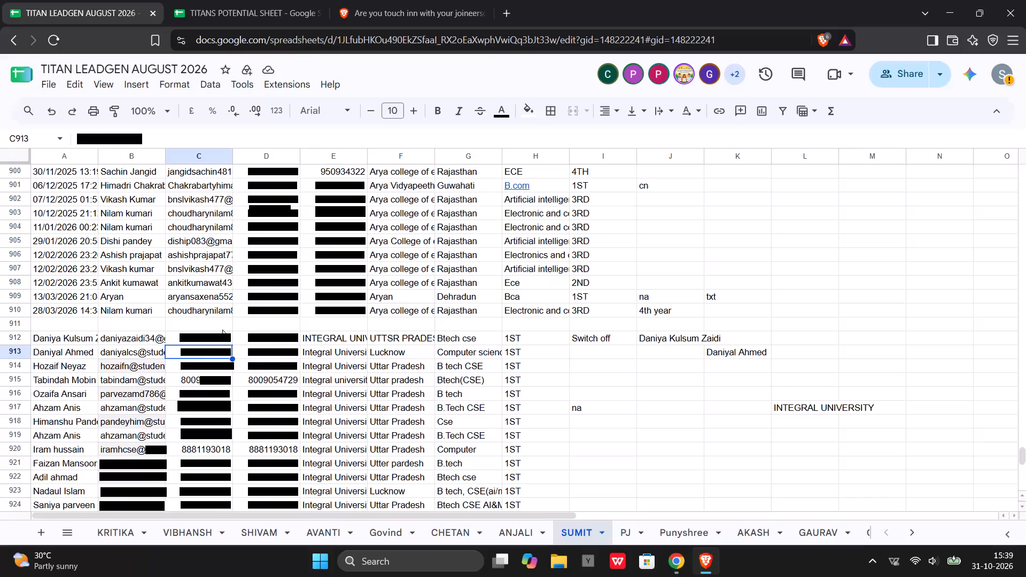
Enter "na" as the call status in column I of lead row 913 on the SUMIT sheet.
left_click(596, 349)
key("n")
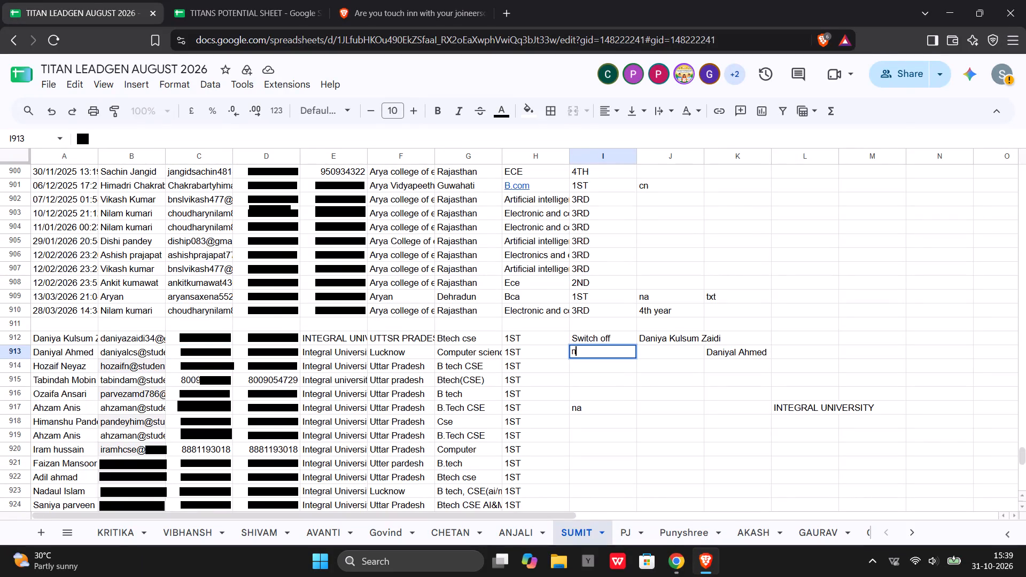
key("a")
left_click(581, 367)
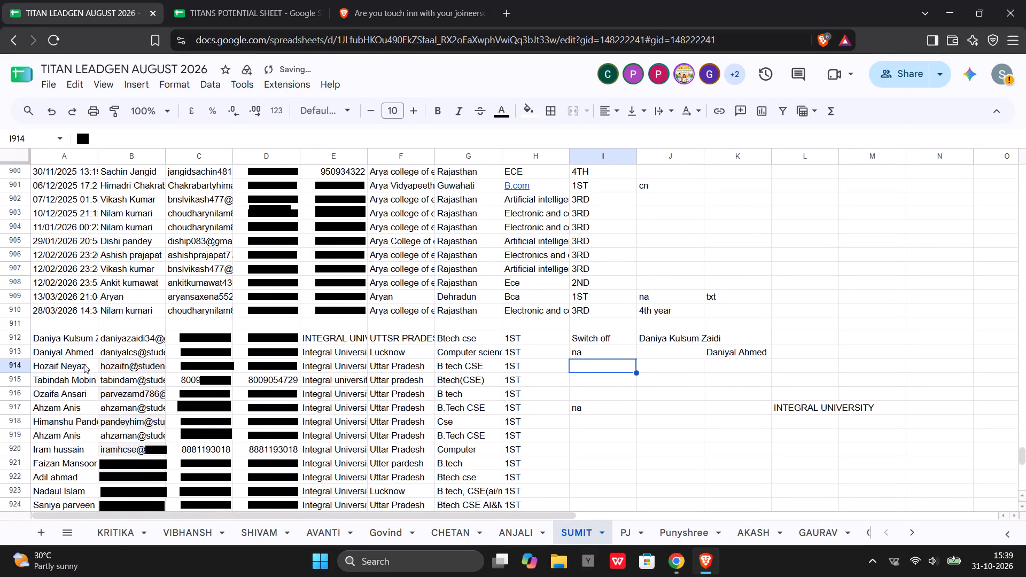
Copy the lead's name from column A of row 914 into column K of the same row.
right_click(68, 365)
left_click(120, 151)
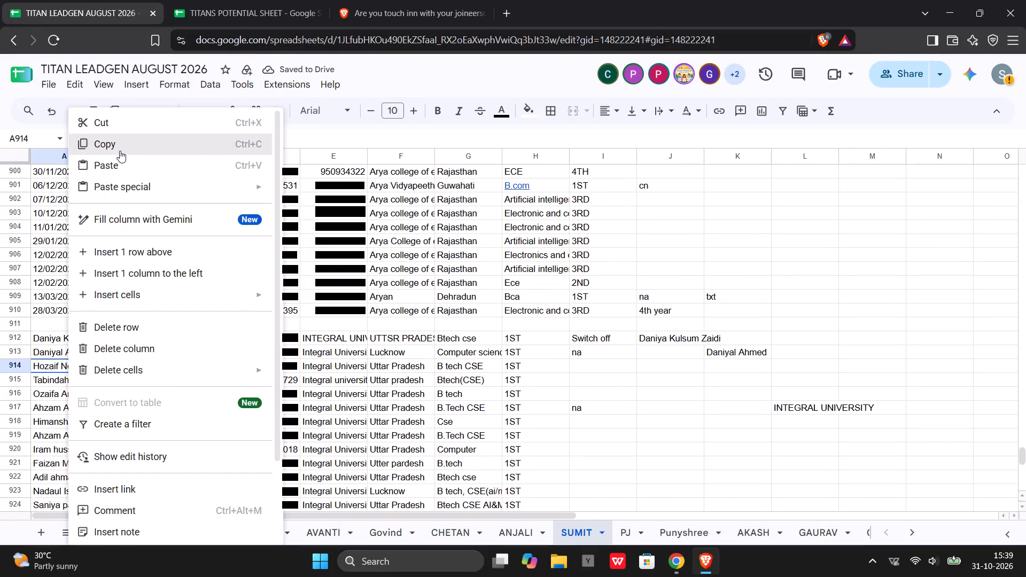
left_click(741, 366)
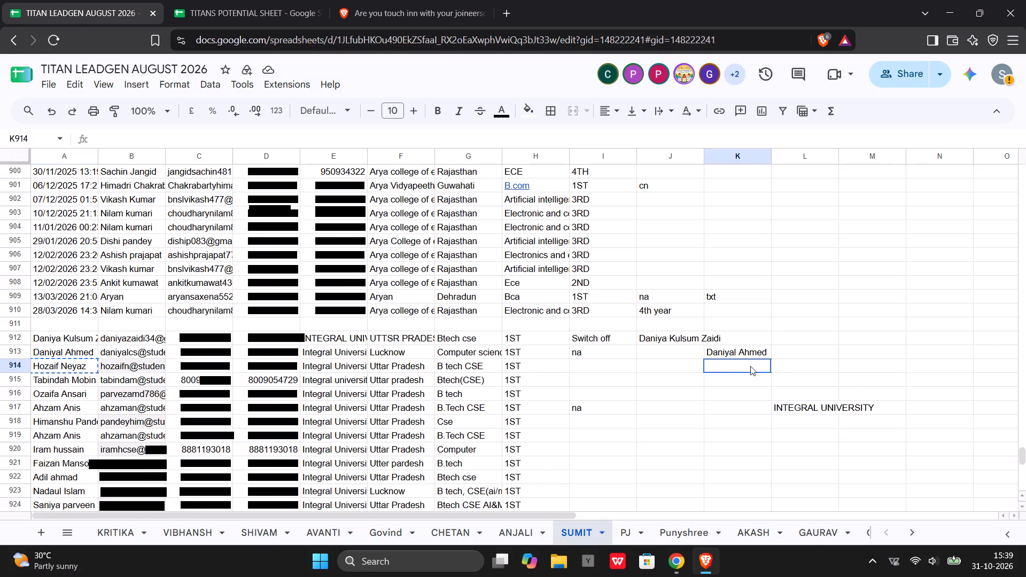
key("ctrl+v")
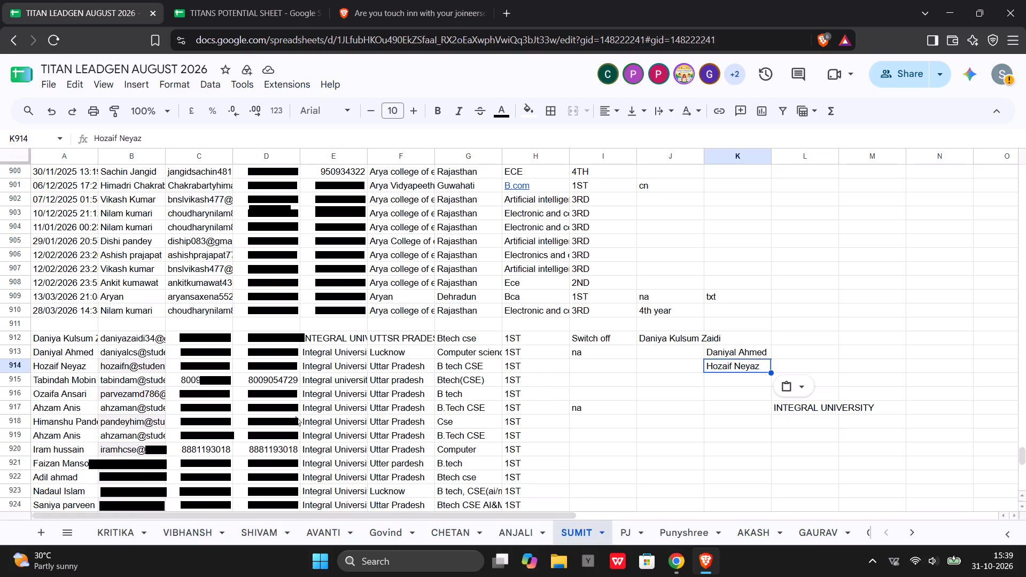
Select the phone number in column C of row 914 to view it.
left_click(217, 367)
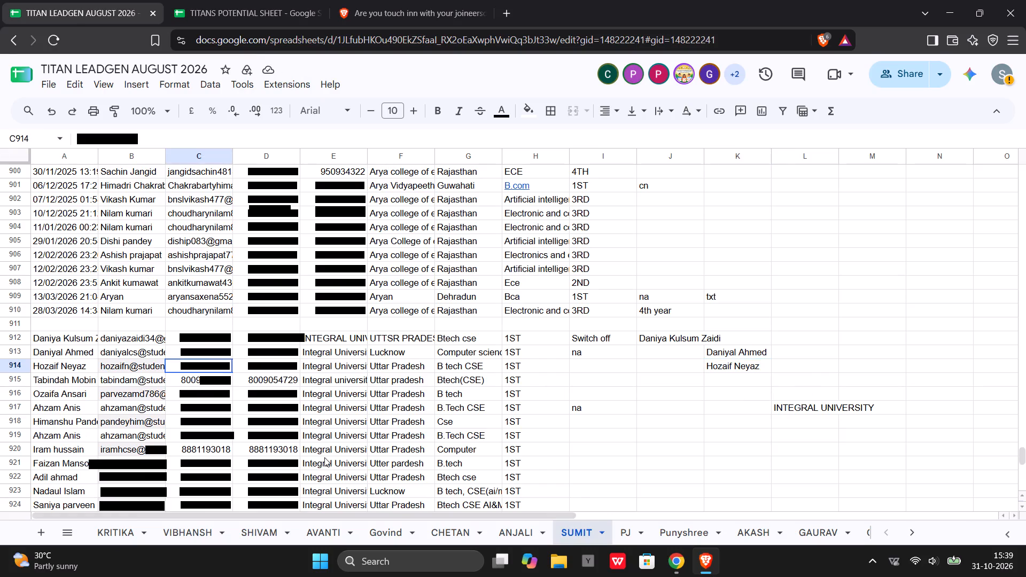
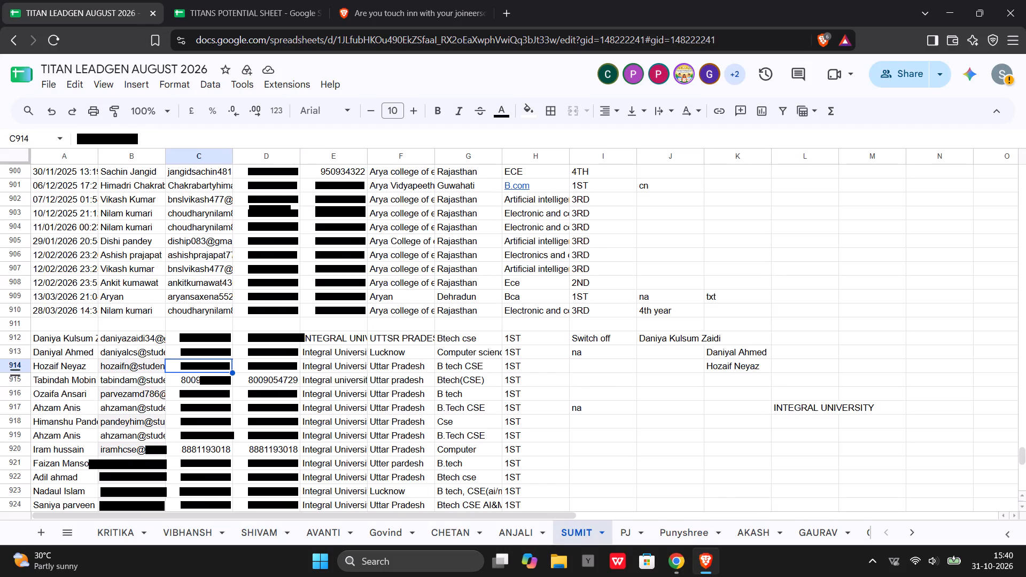
Copy the lead's phone number from column C of row 914 on the SUMIT sheet.
right_click(199, 365)
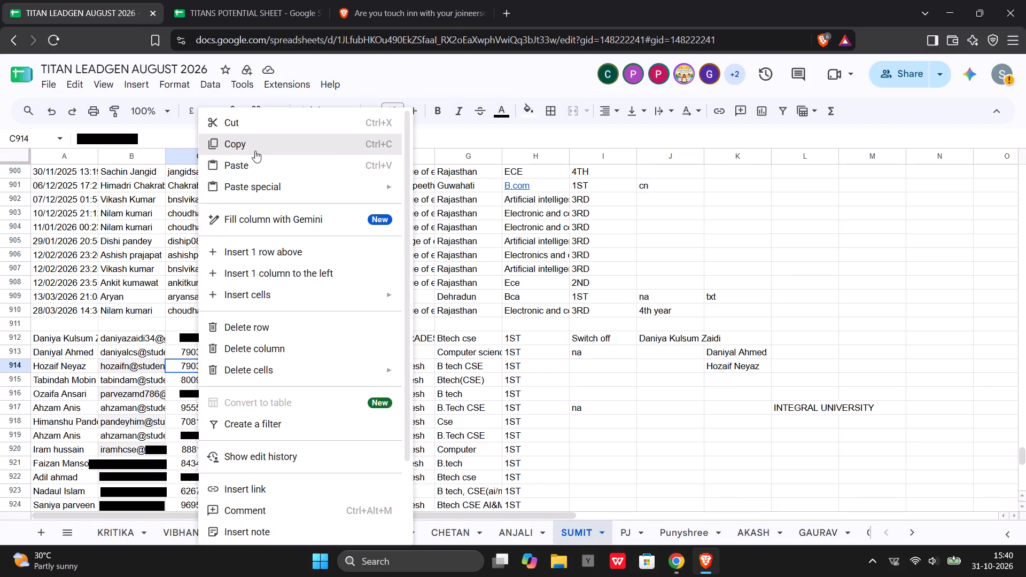
left_click(256, 147)
Open the cell options for the lead's name in column A of row 914.
right_click(74, 367)
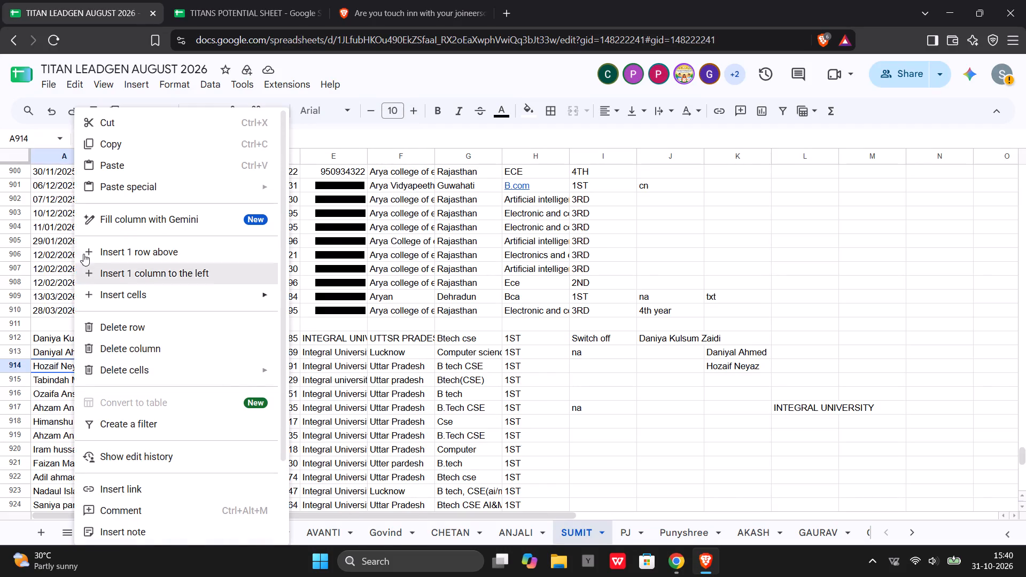
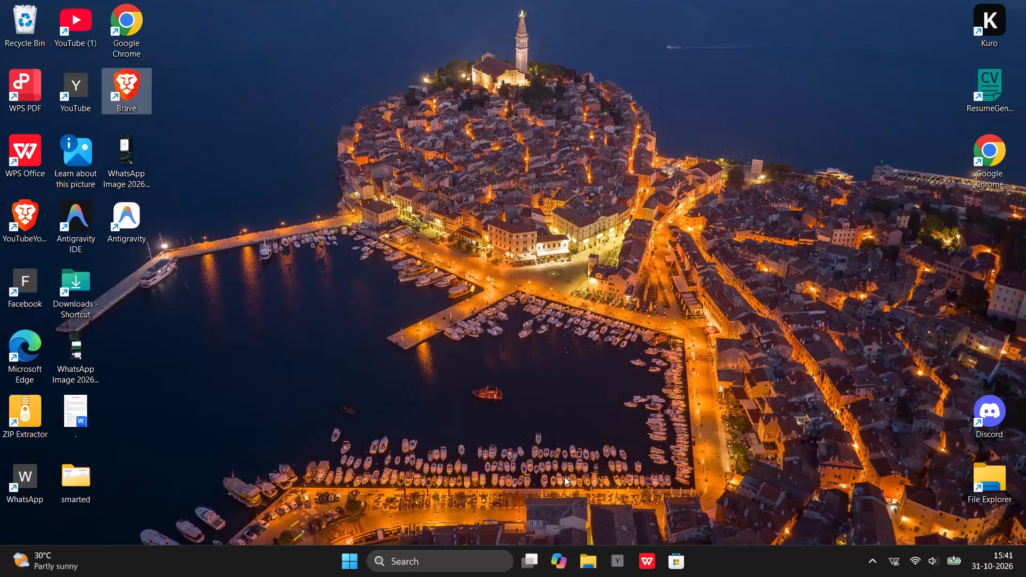
Switch to Notepad and open the "Hello" note with the message templates.
left_click(352, 565)
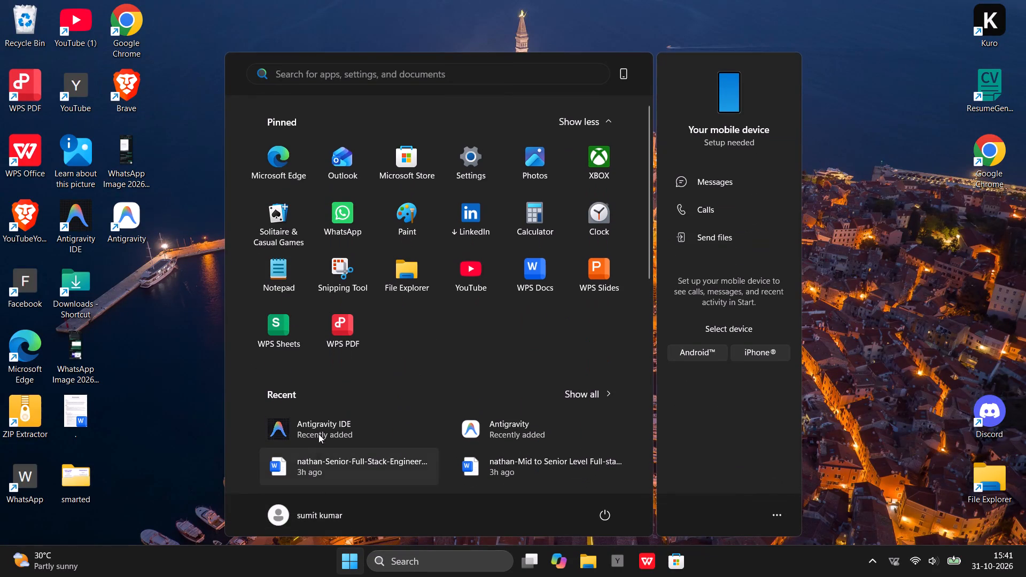
left_click(286, 283)
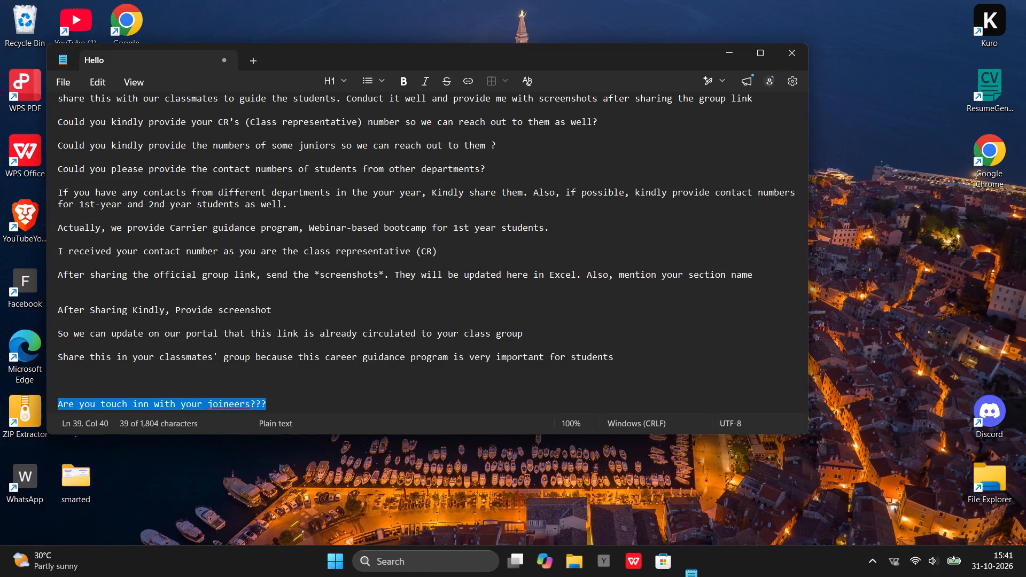
Select the word "joineers" in the line "Are you touch inn with your joineers???" of the Hello note.
scroll(377, 323, "down", 1)
left_click_drag(284, 396, 273, 394)
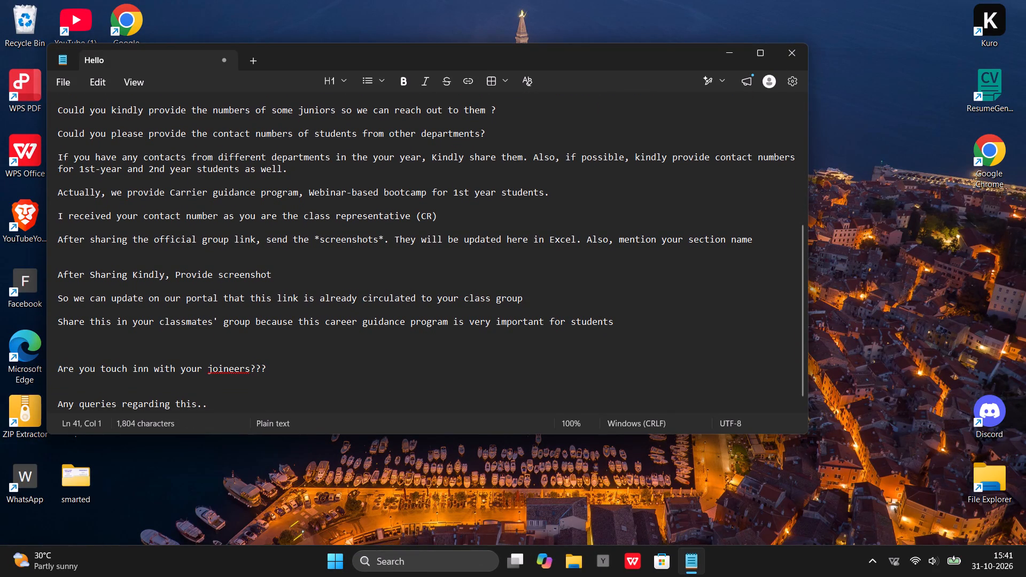
left_click_drag(210, 368, 247, 375)
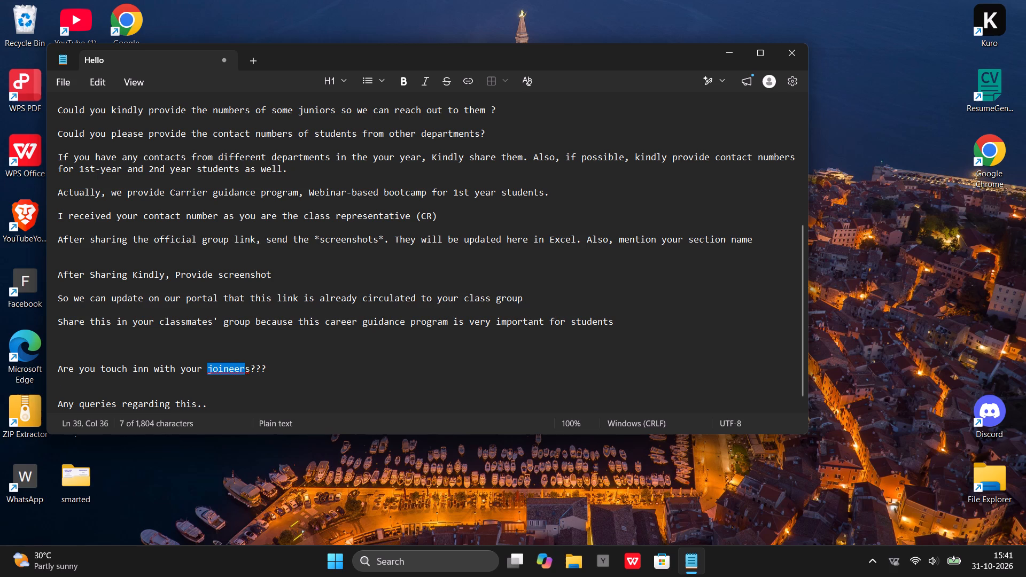
left_click_drag(247, 375, 248, 365)
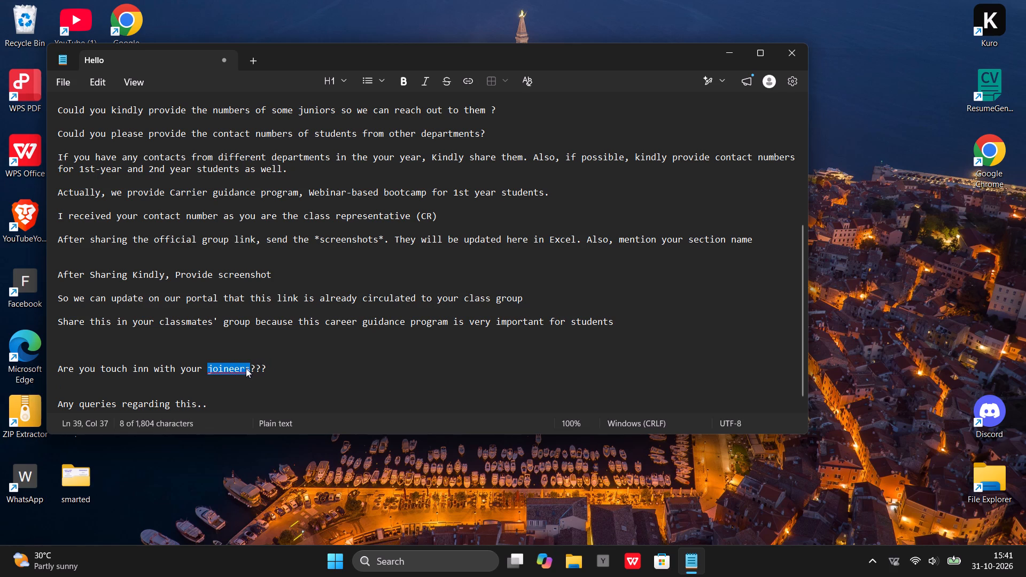
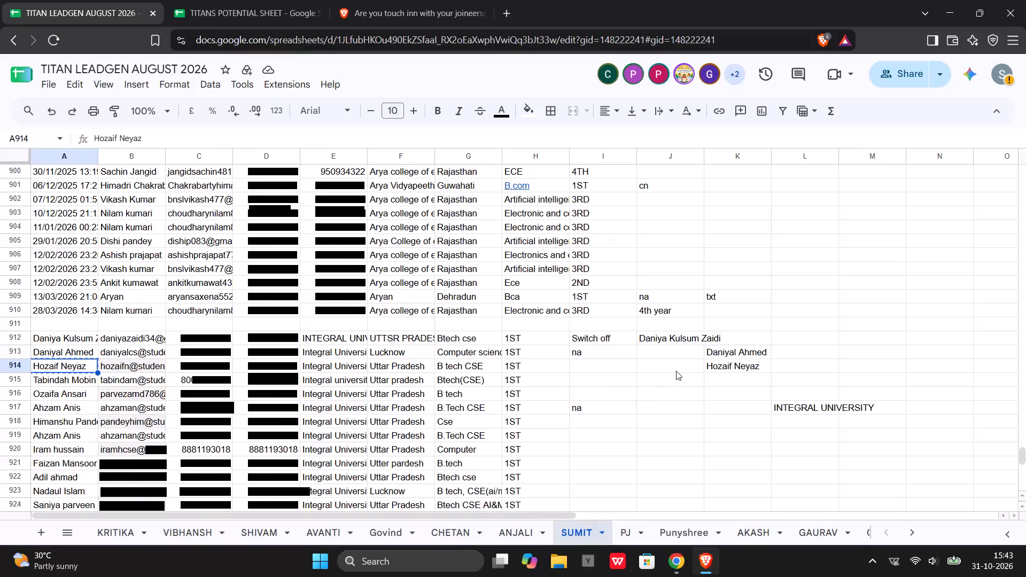
In row 914, record the status "4th year" in column I and "cn" in column J.
left_click(584, 368)
key("4")
key("t")
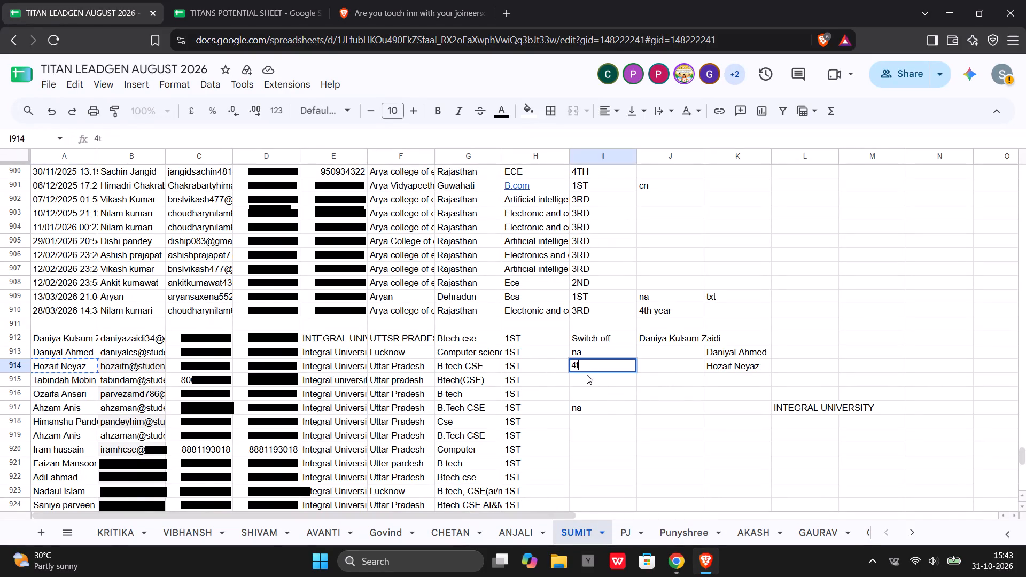
key("h")
key("space")
key("y")
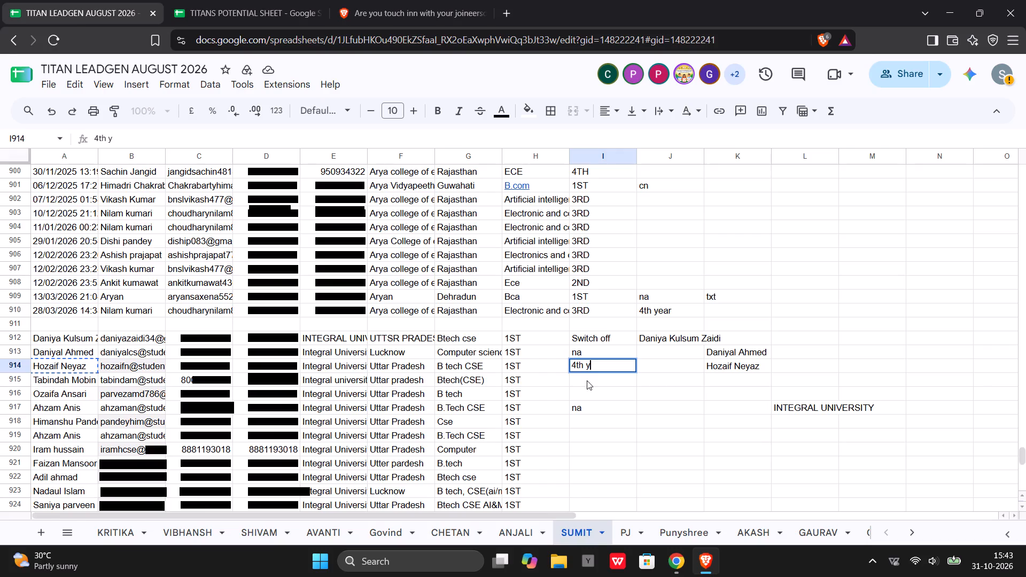
type("ear")
left_click_drag(592, 382, 607, 381)
left_click(673, 363)
key("c")
key("n")
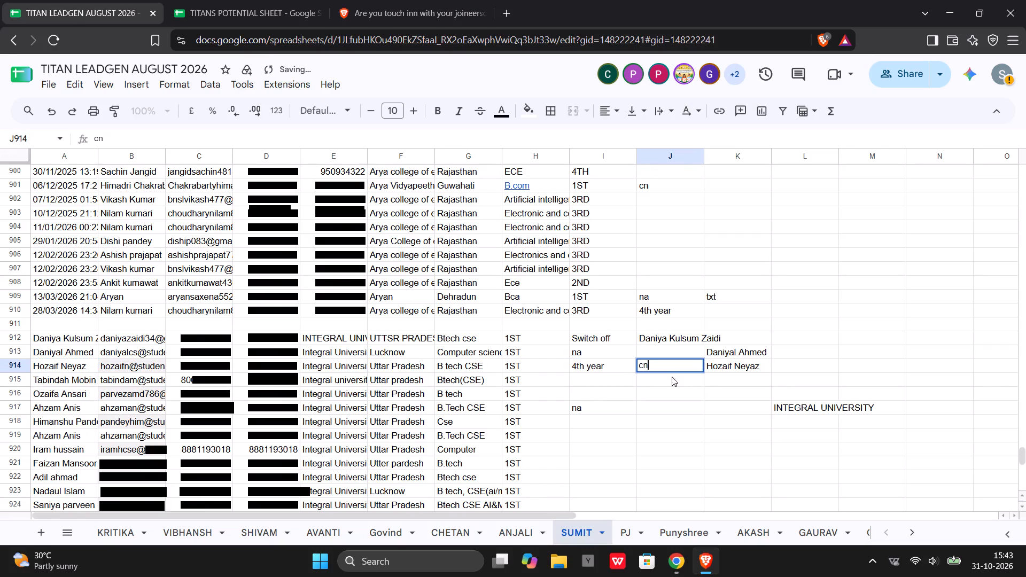
Clear the lead's name from column K of row 914.
right_click(737, 365)
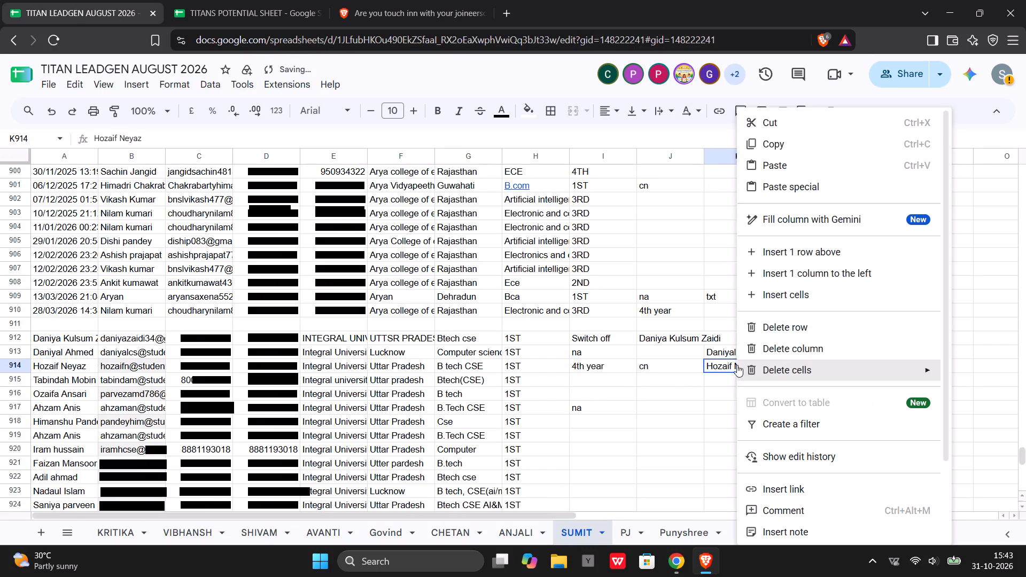
left_click(727, 365)
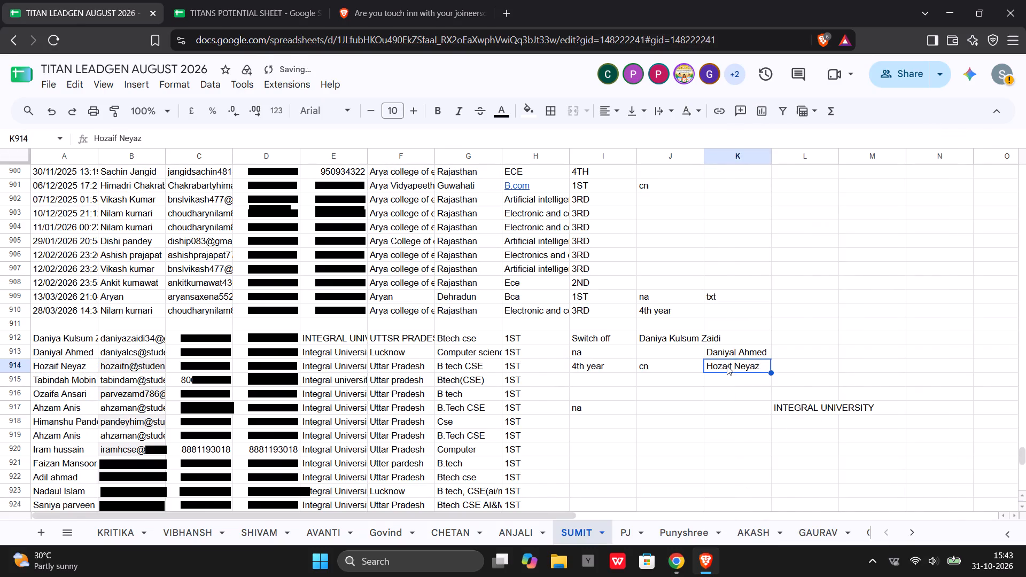
key("BackSpace")
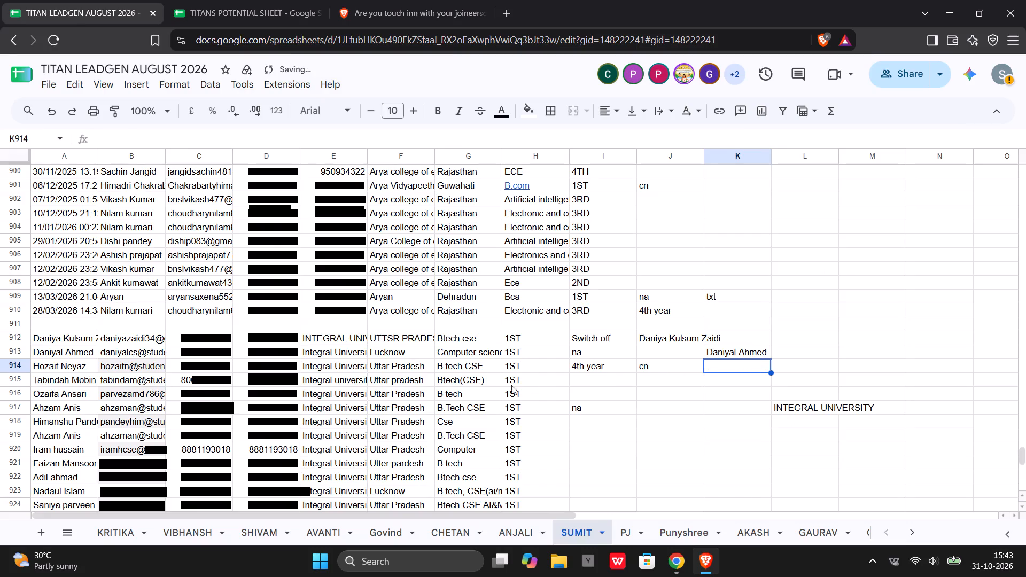
Copy the phone number from column C of row 915 into column K of the same row.
right_click(84, 381)
left_click(137, 150)
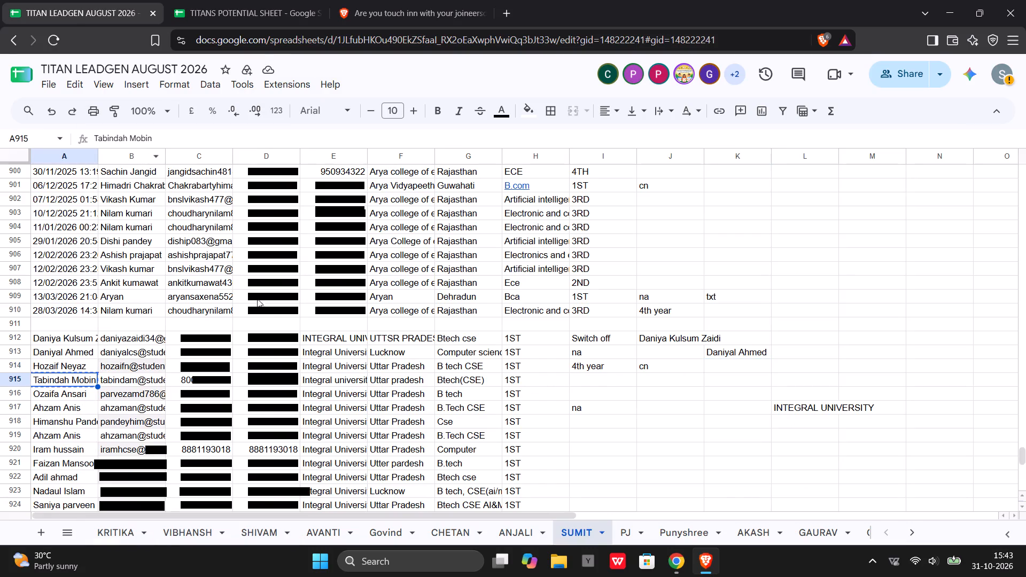
right_click(216, 380)
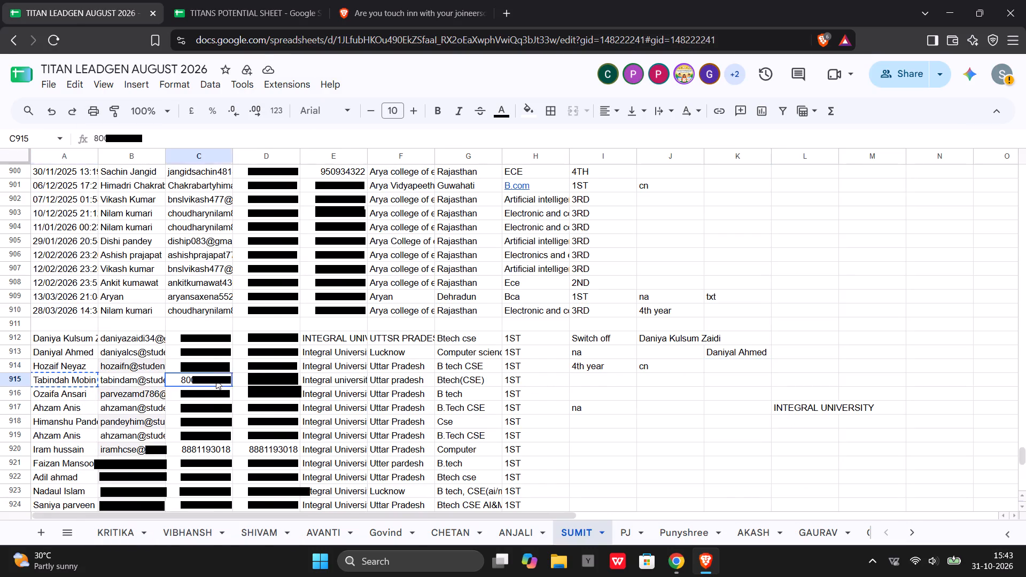
left_click(276, 149)
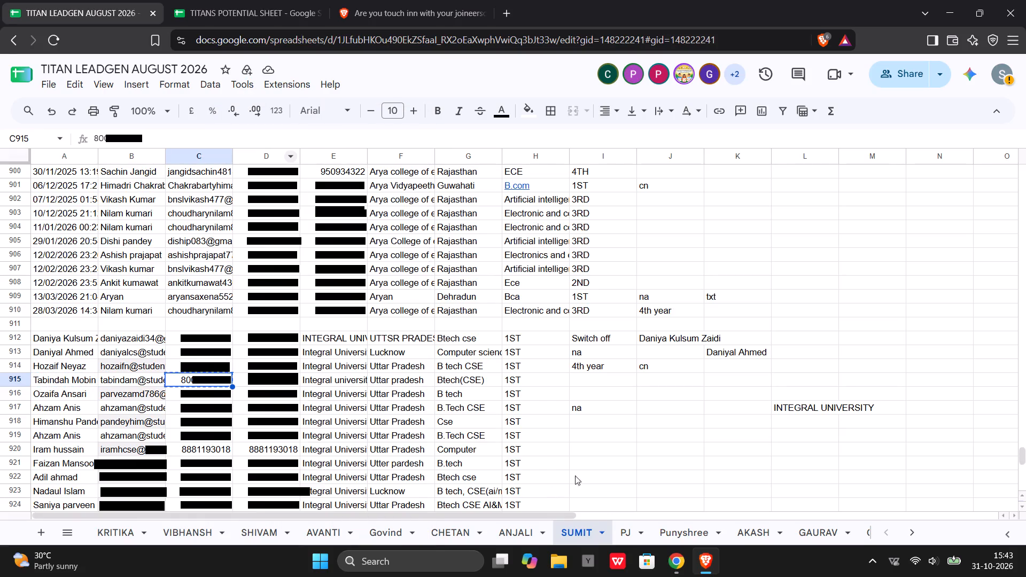
left_click(734, 379)
key("ctrl+v")
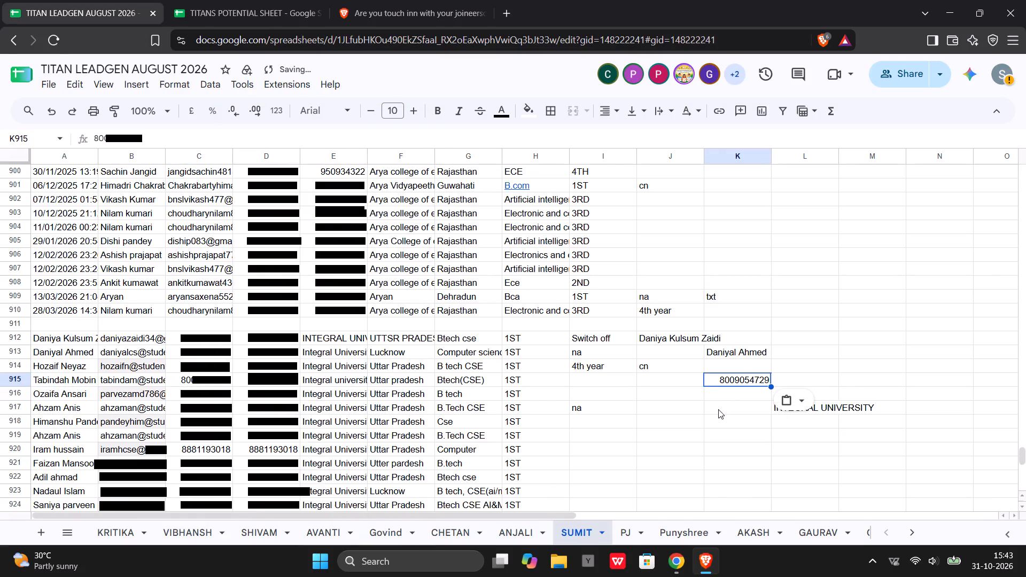
Open the browser's developer tools, dismiss the site's device-access request, and look through the CSS styles of the page body.
key("F12")
key("F12")
key("F12")
key("F12")
key("F12")
key("F12")
key("F12")
key("F12")
key("F12")
key("F12")
key("F12")
key("F12")
key("F12")
key("F12")
key("F12")
key("F12")
key("F12")
key("F12")
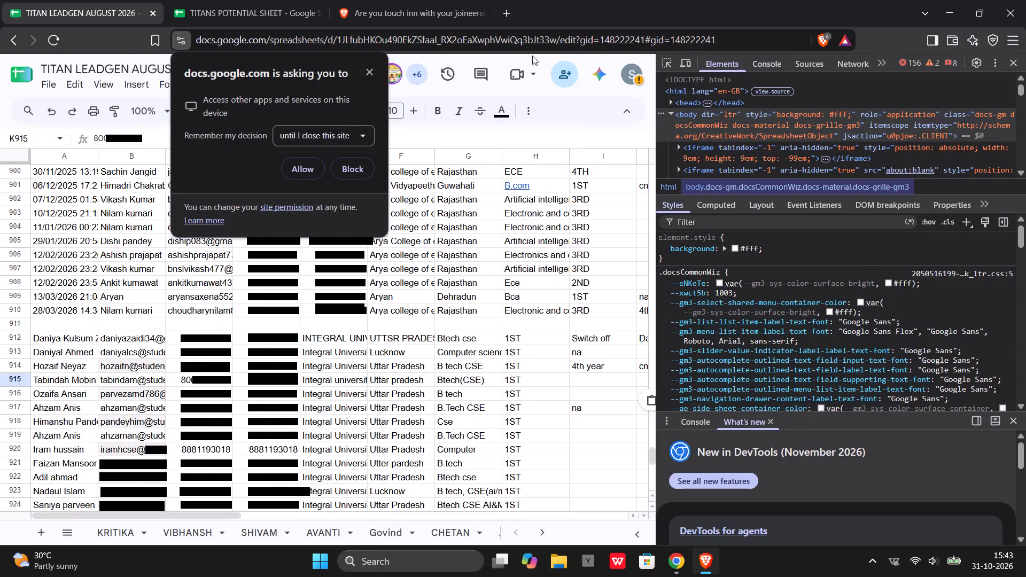
left_click(575, 131)
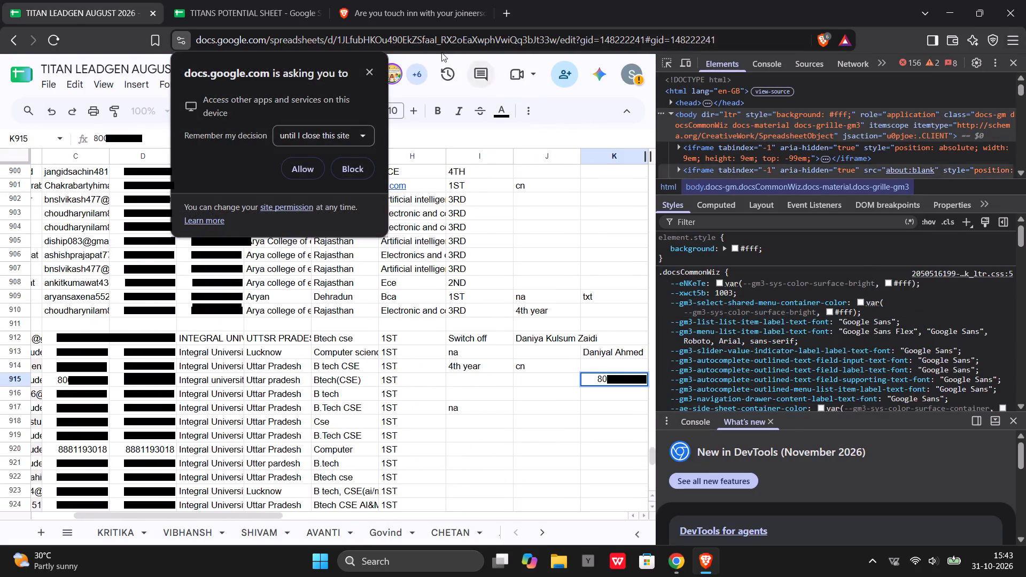
left_click(370, 71)
scroll(727, 264, "down", 5)
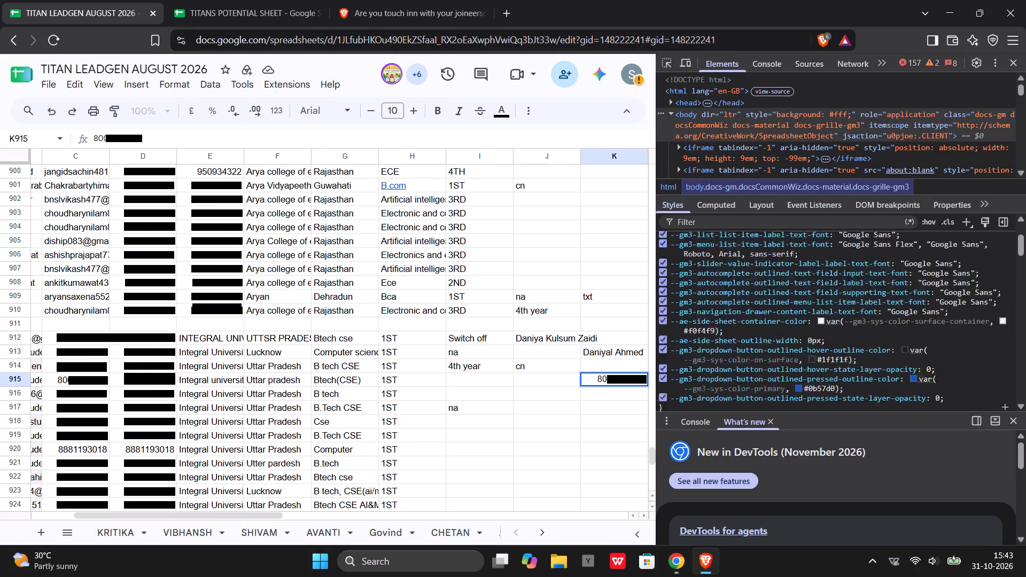
scroll(731, 267, "down", 8)
scroll(738, 324, "down", 8)
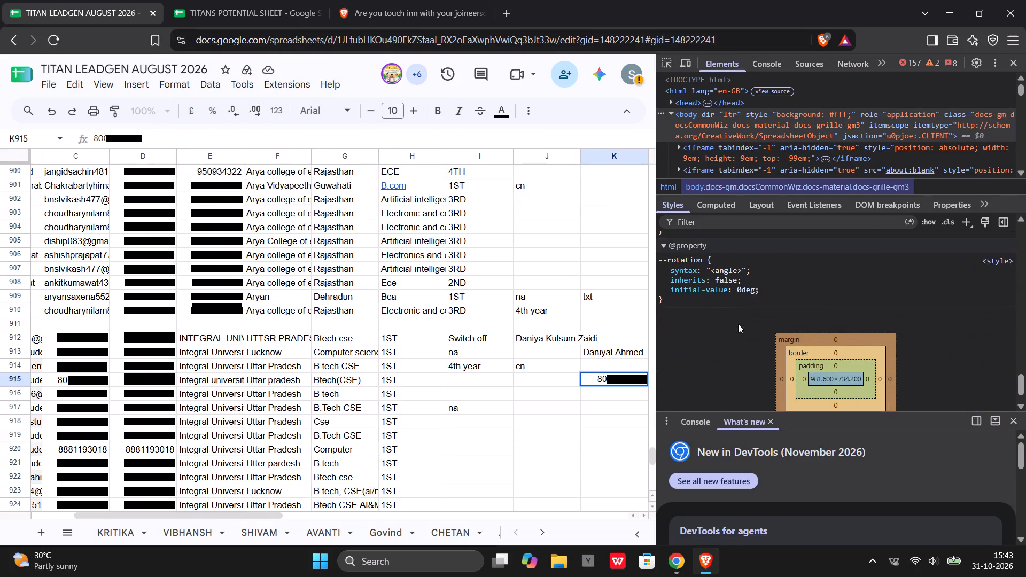
scroll(738, 324, "down", 9)
scroll(738, 324, "up", 10)
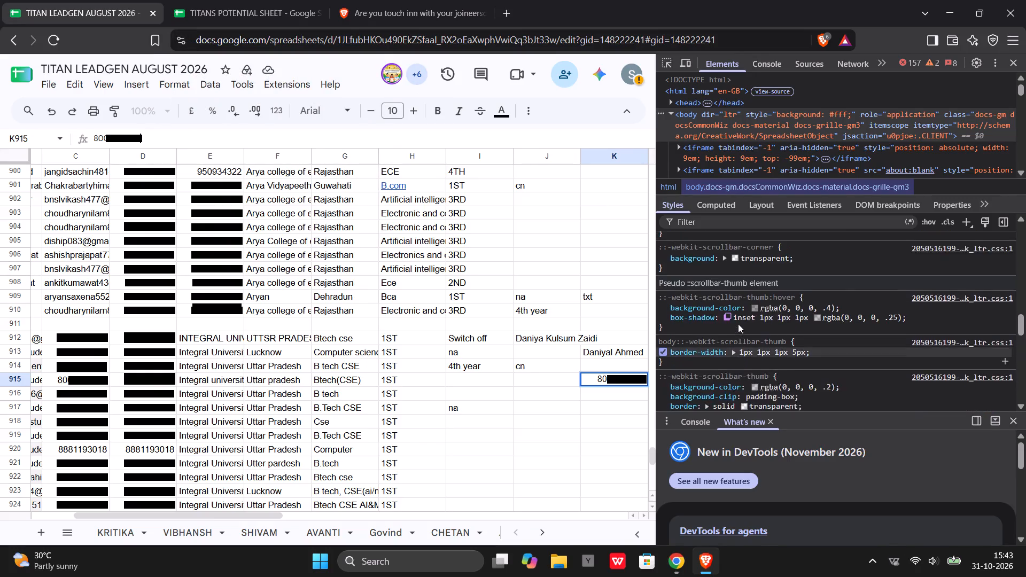
scroll(738, 324, "up", 2)
scroll(738, 324, "up", 19)
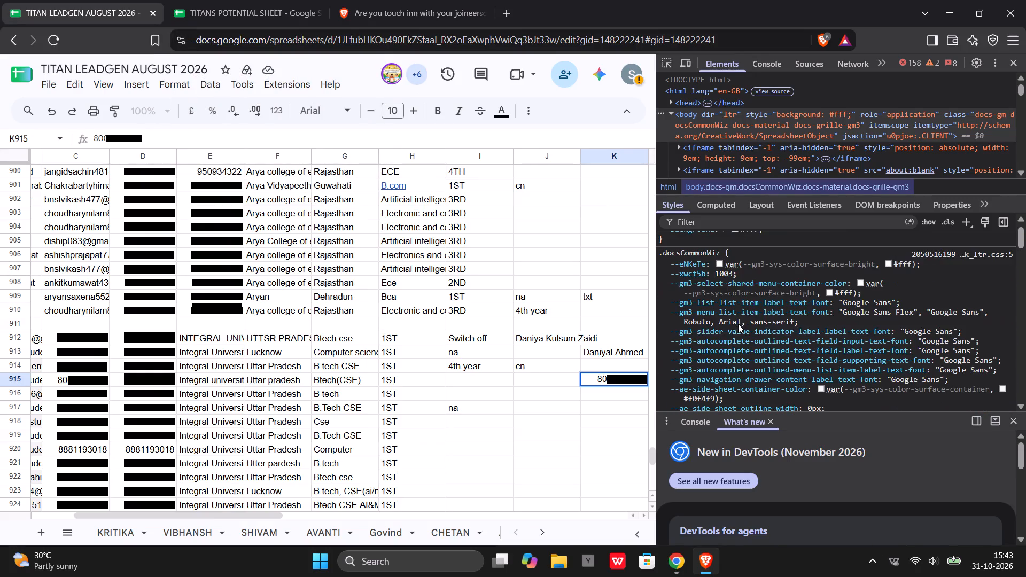
scroll(738, 324, "up", 7)
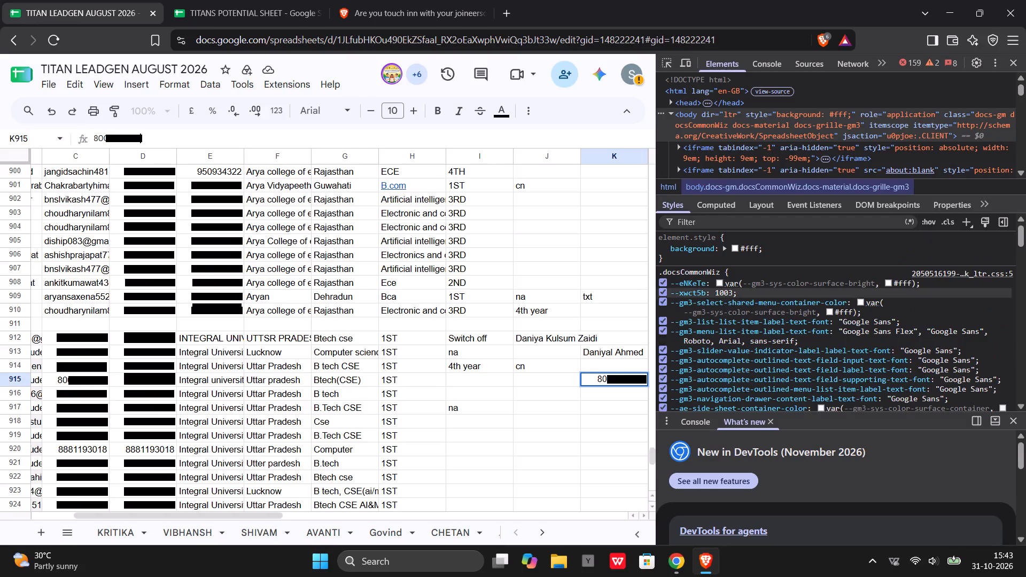
scroll(768, 157, "up", 6)
Look through the page's HTML element markup down to the closing tags and back, and close the developer tools.
scroll(768, 157, "down", 5)
scroll(768, 157, "up", 1)
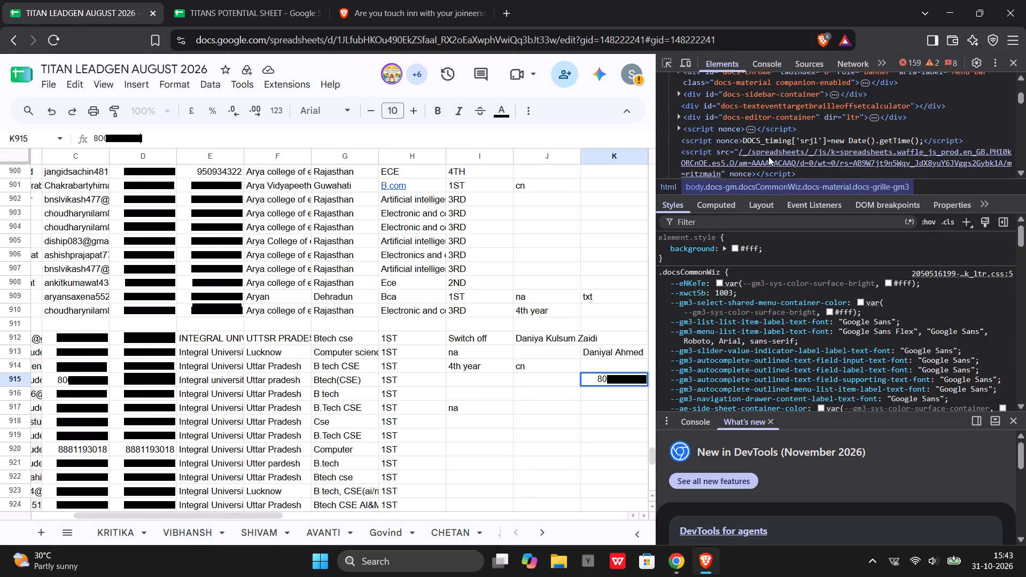
scroll(768, 157, "down", 1)
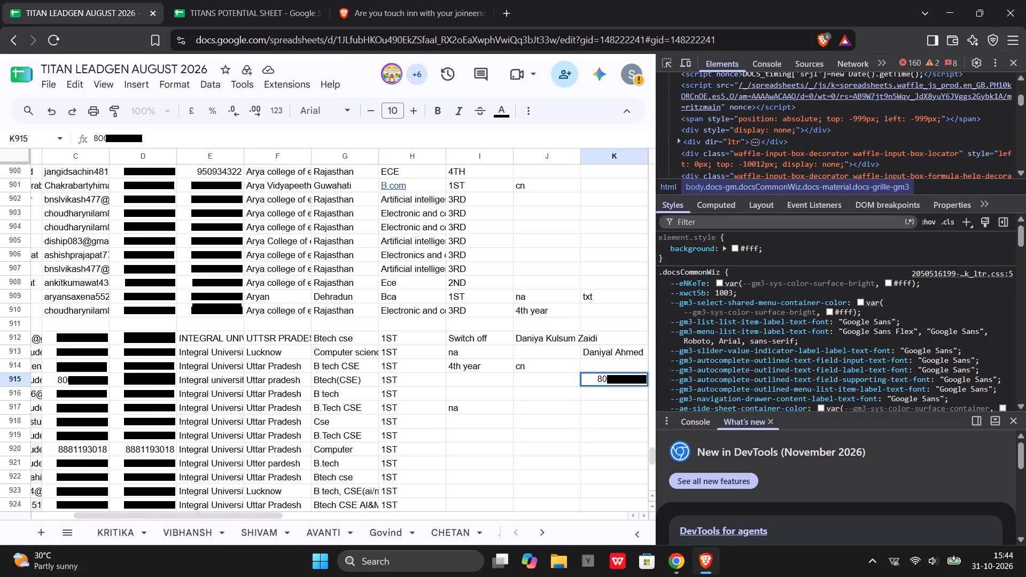
scroll(755, 140, "down", 5)
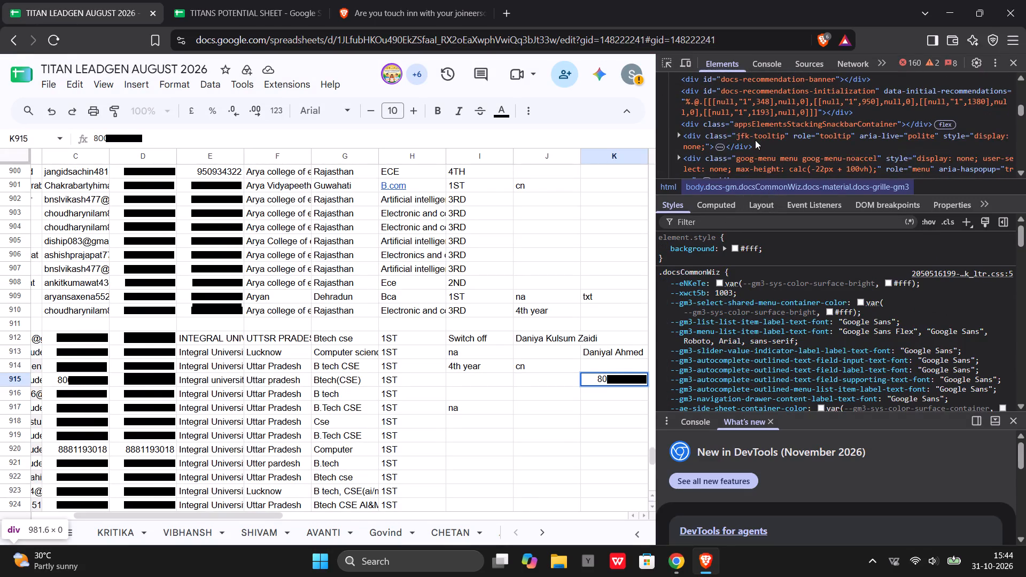
scroll(755, 140, "down", 7)
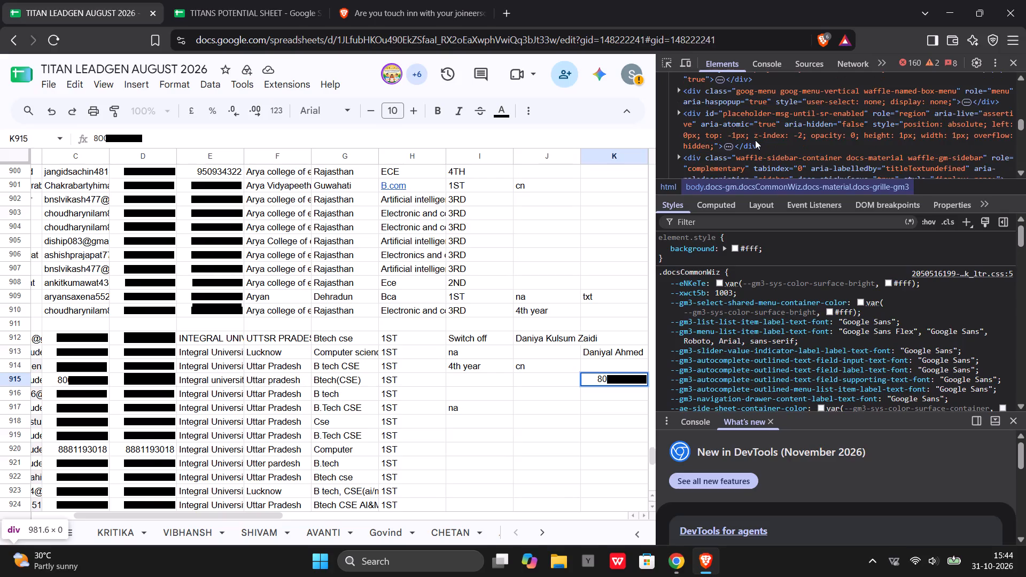
scroll(755, 140, "down", 16)
scroll(755, 140, "down", 17)
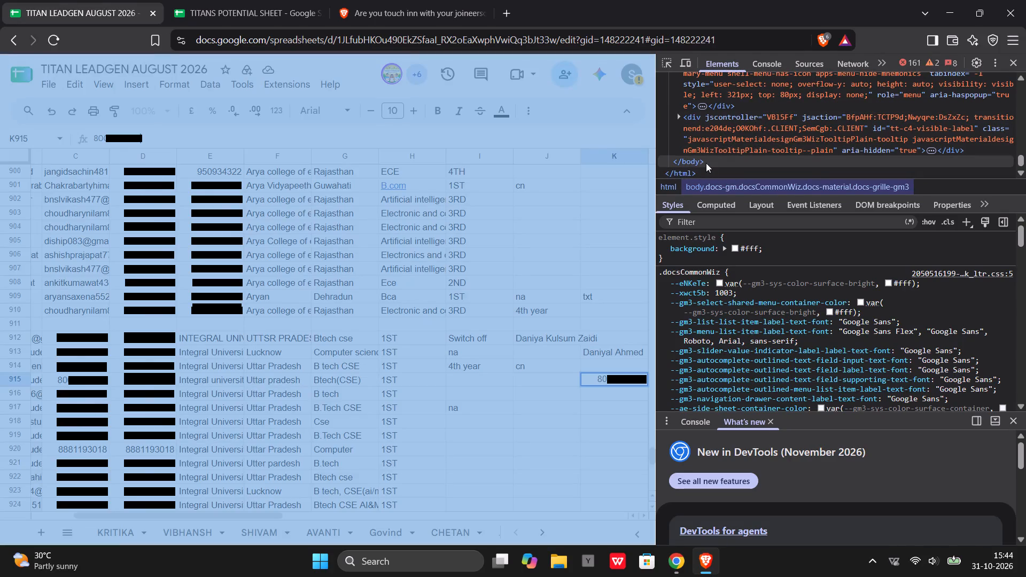
scroll(806, 141, "up", 2)
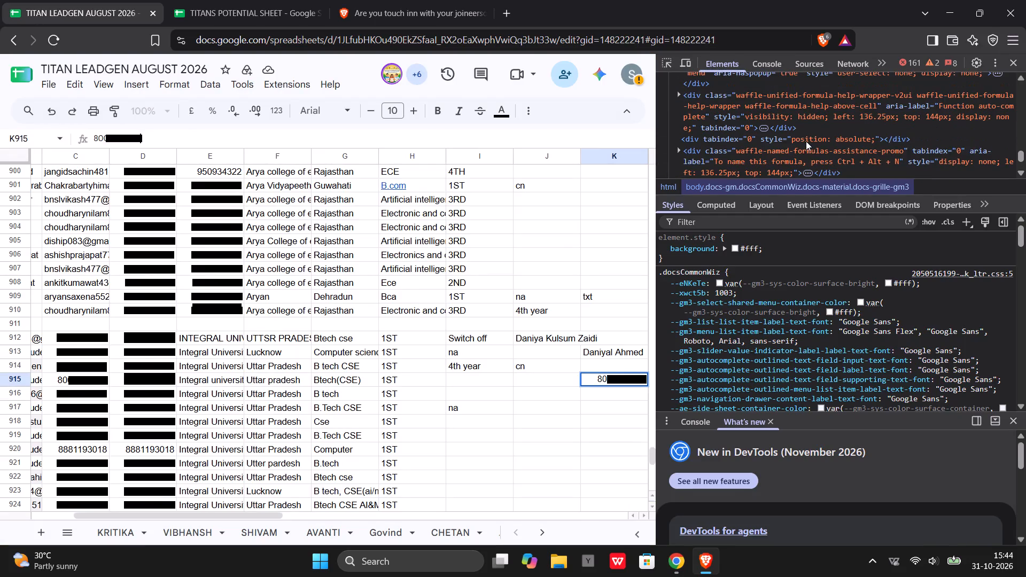
scroll(806, 141, "up", 2)
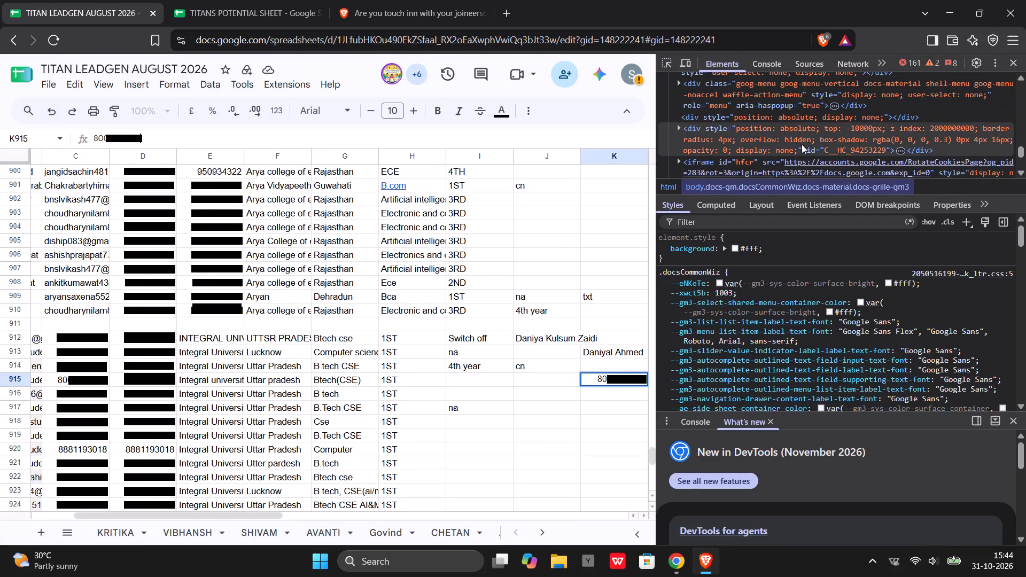
scroll(779, 136, "up", 3)
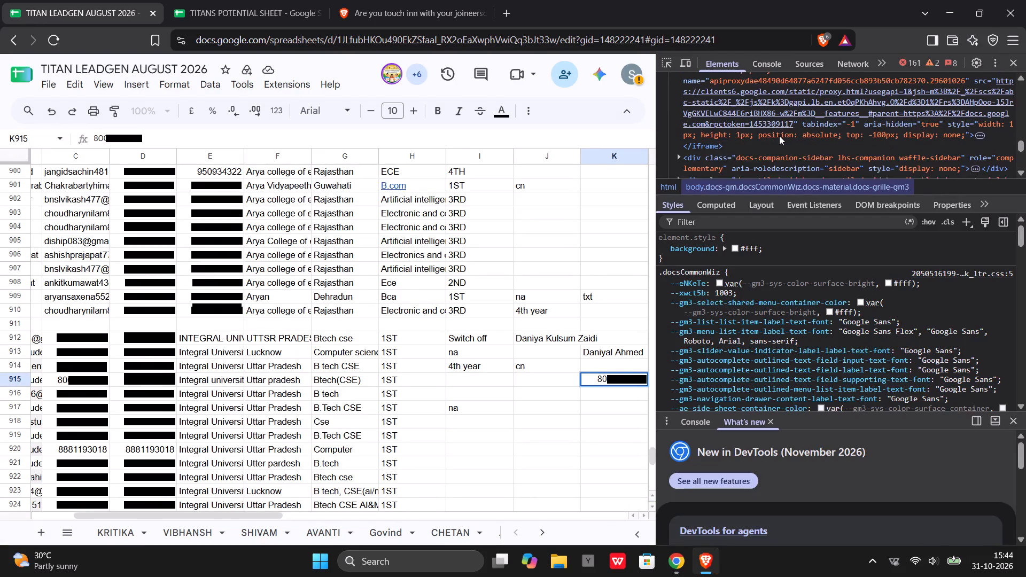
scroll(779, 136, "up", 1)
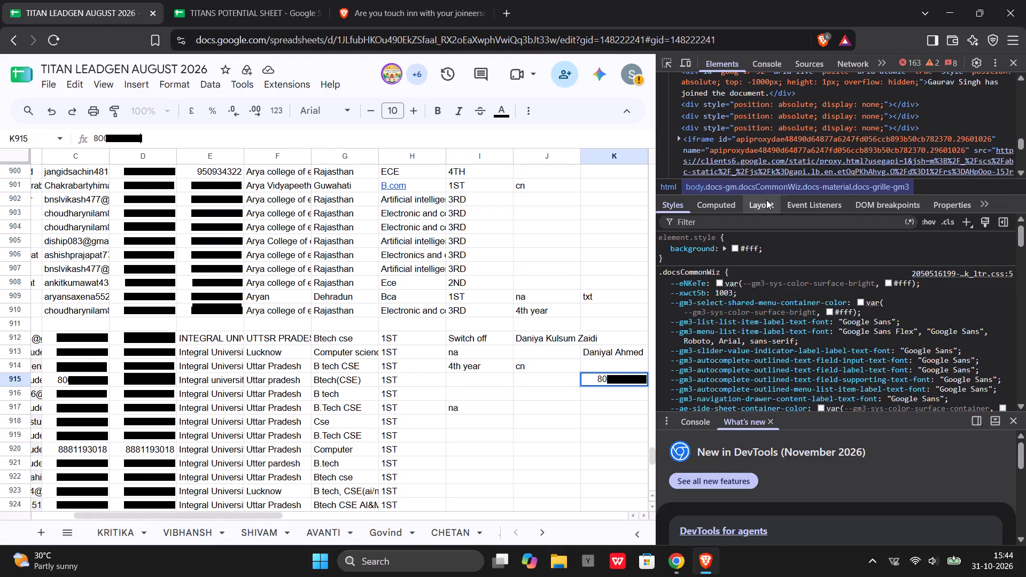
scroll(741, 272, "up", 1)
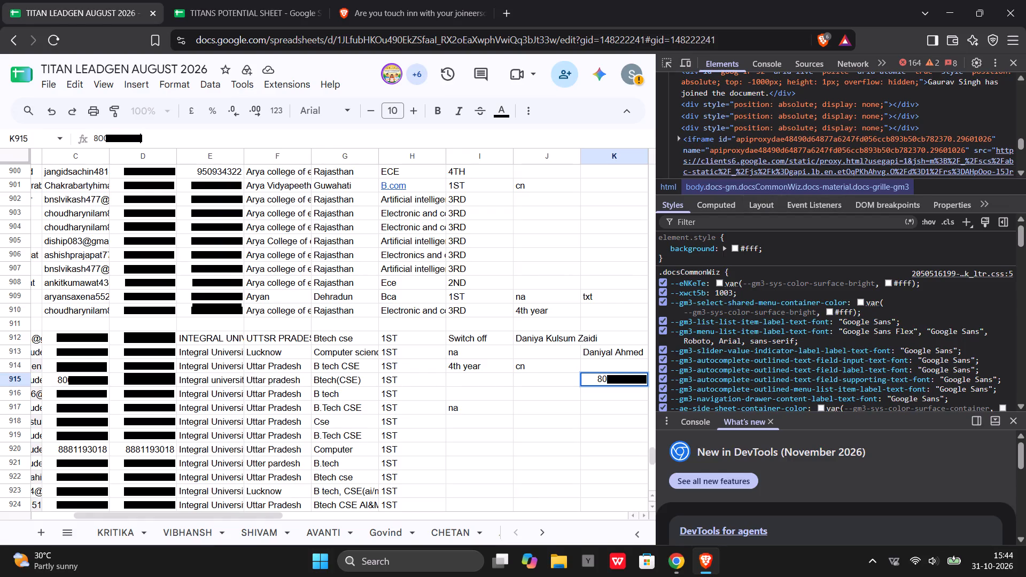
scroll(741, 272, "up", 1)
scroll(739, 117, "up", 1)
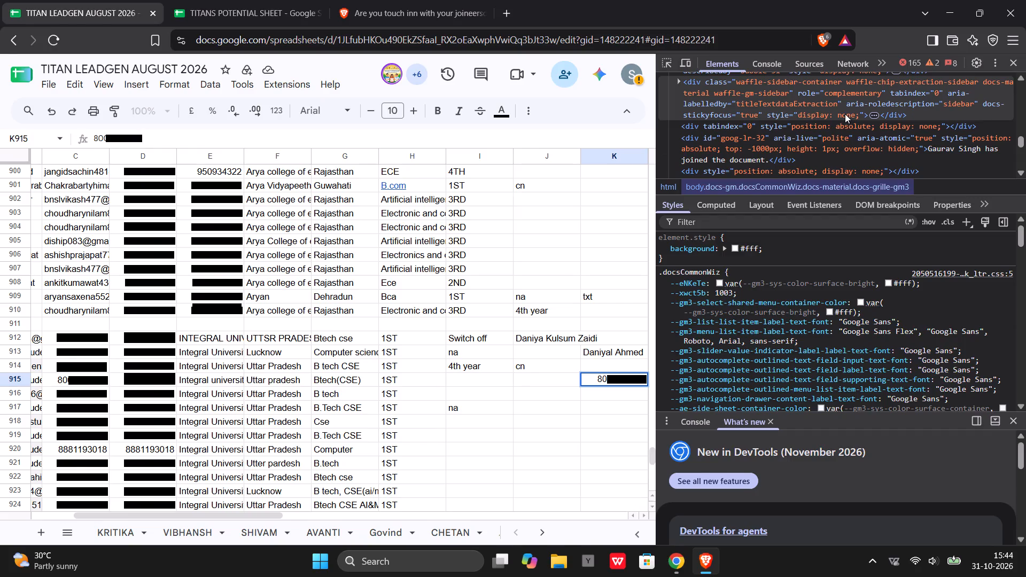
scroll(845, 114, "up", 2)
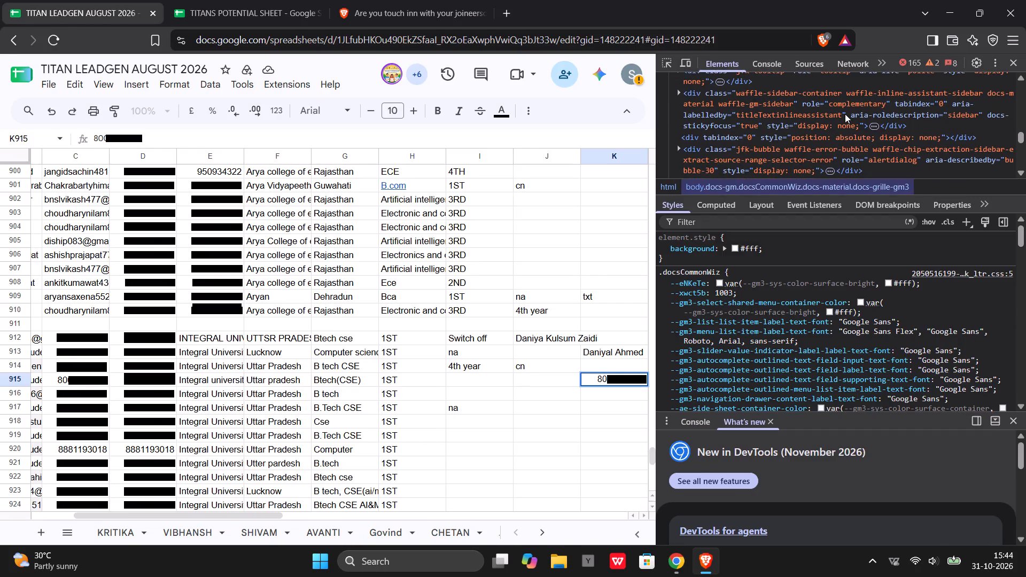
scroll(845, 114, "up", 3)
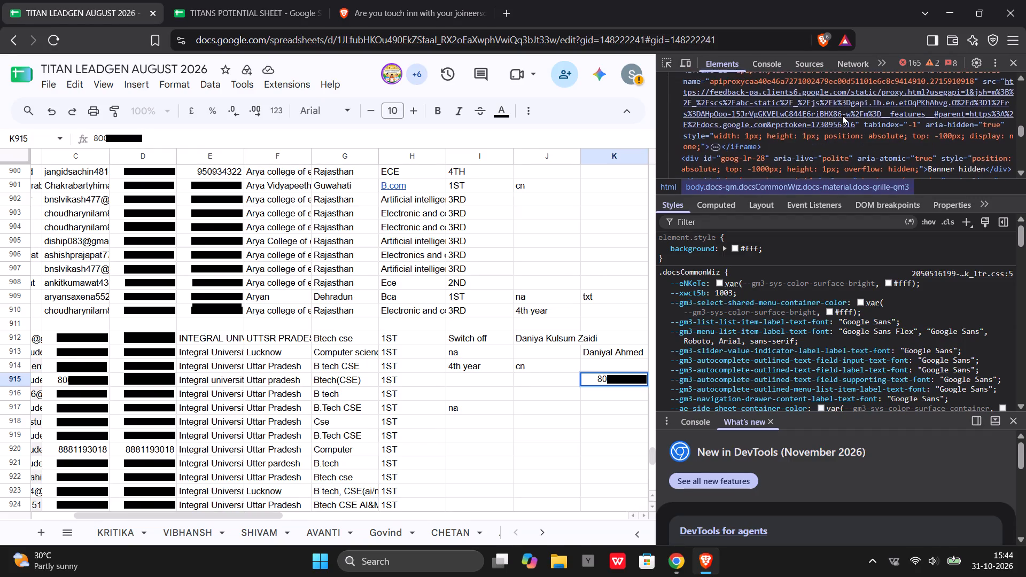
scroll(842, 115, "up", 4)
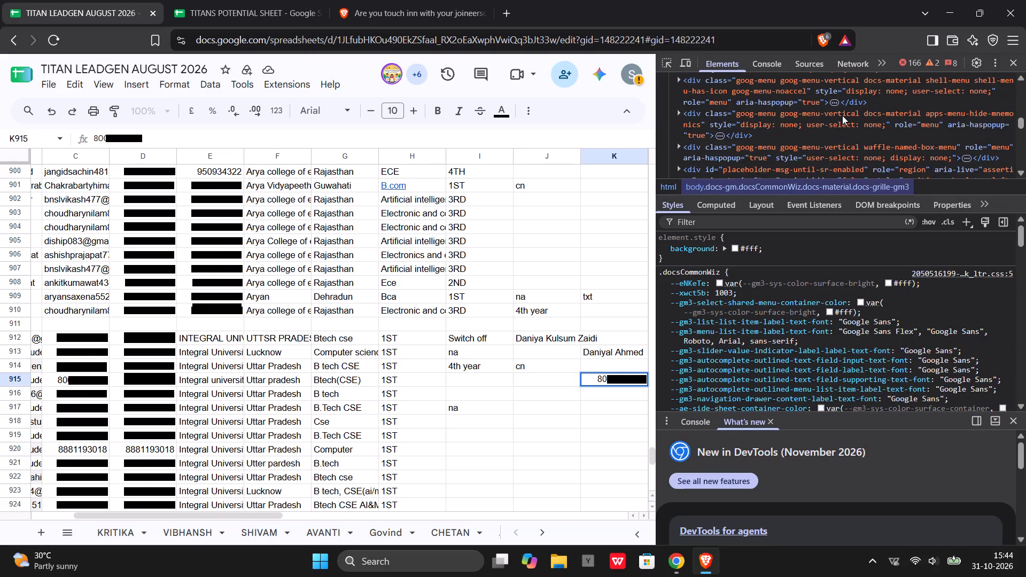
scroll(842, 115, "up", 13)
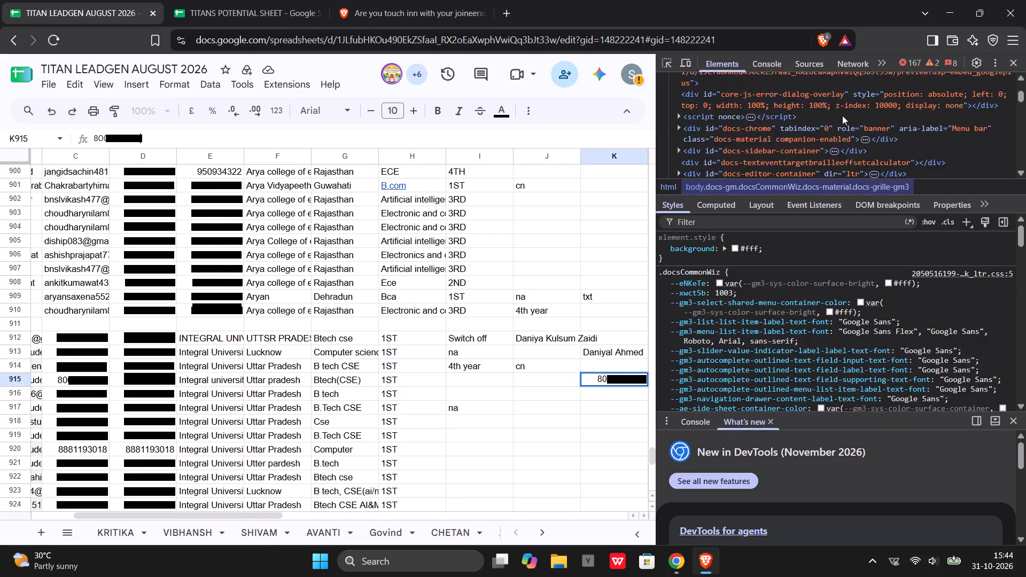
scroll(842, 115, "up", 19)
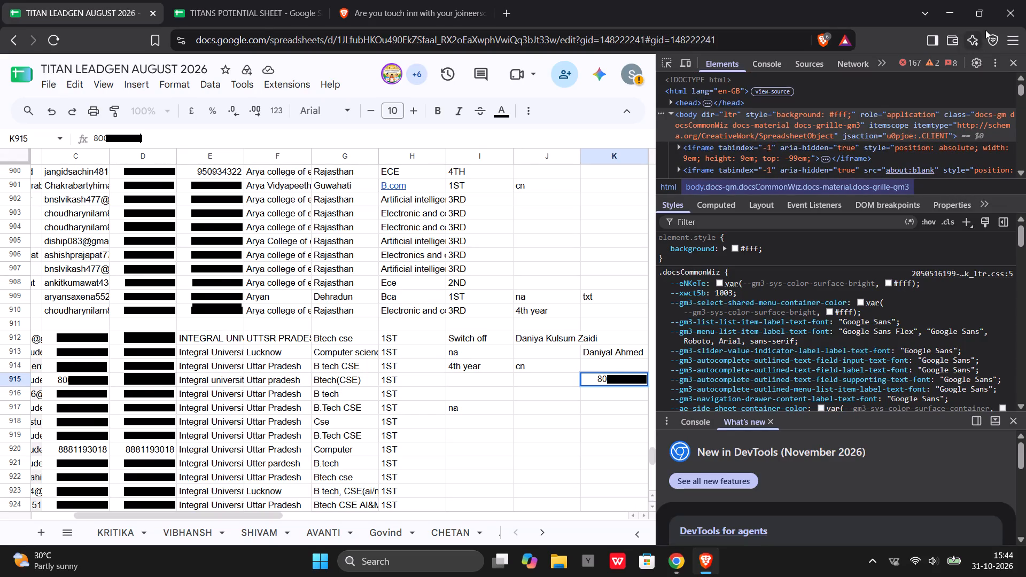
left_click(1012, 56)
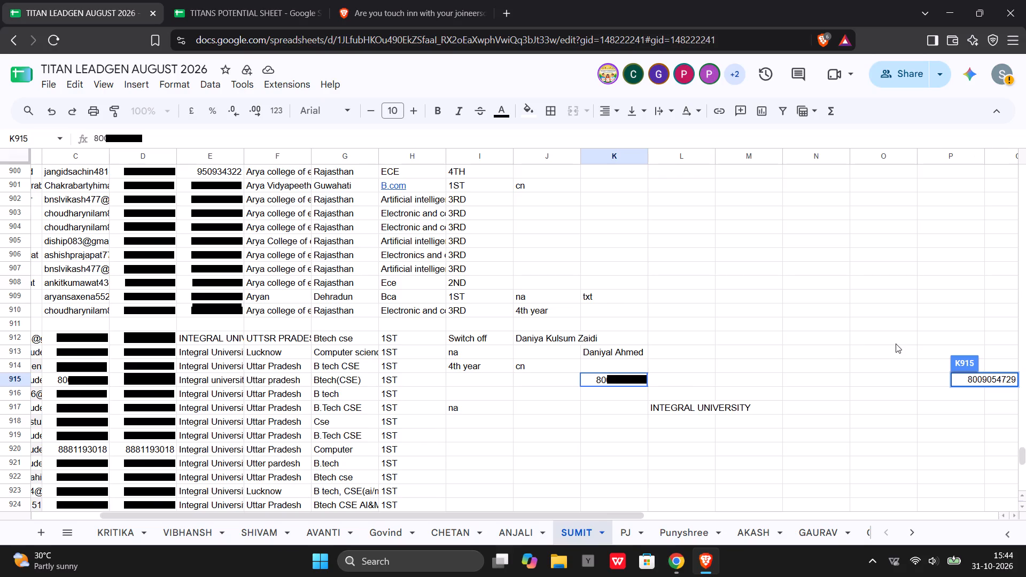
Replace the phone number in column K of row 915 with the lead's name from the clipboard history.
left_click(632, 380)
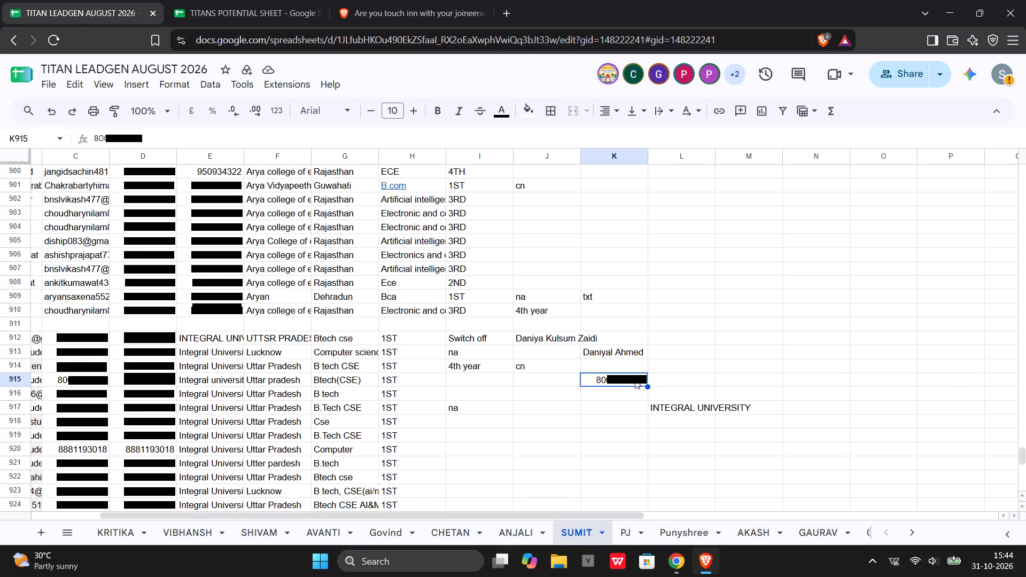
key("BackSpace")
left_click(600, 378)
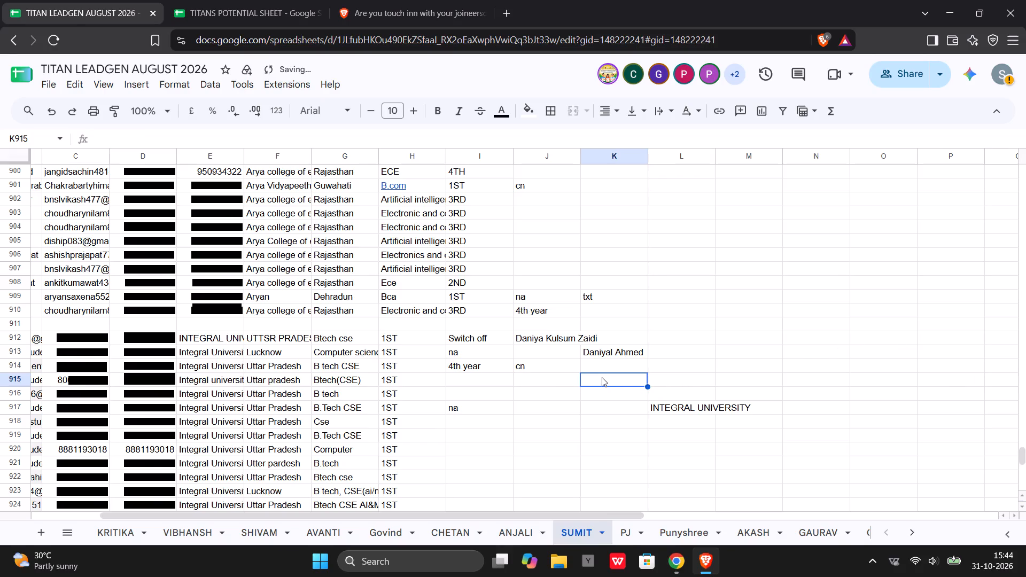
key("super+v")
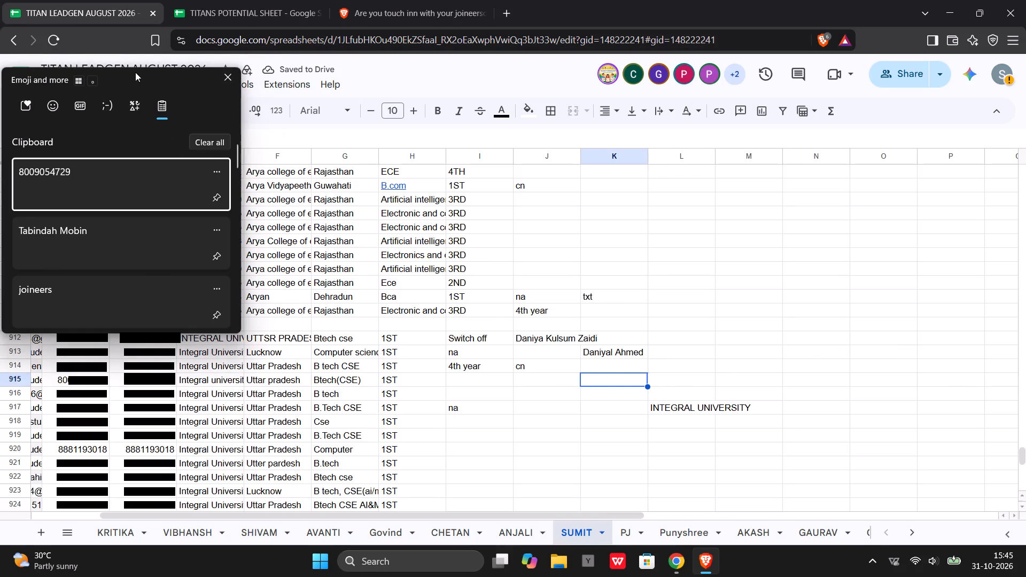
left_click_drag(135, 72, 360, 119)
left_click(294, 289)
key("ctrl+v")
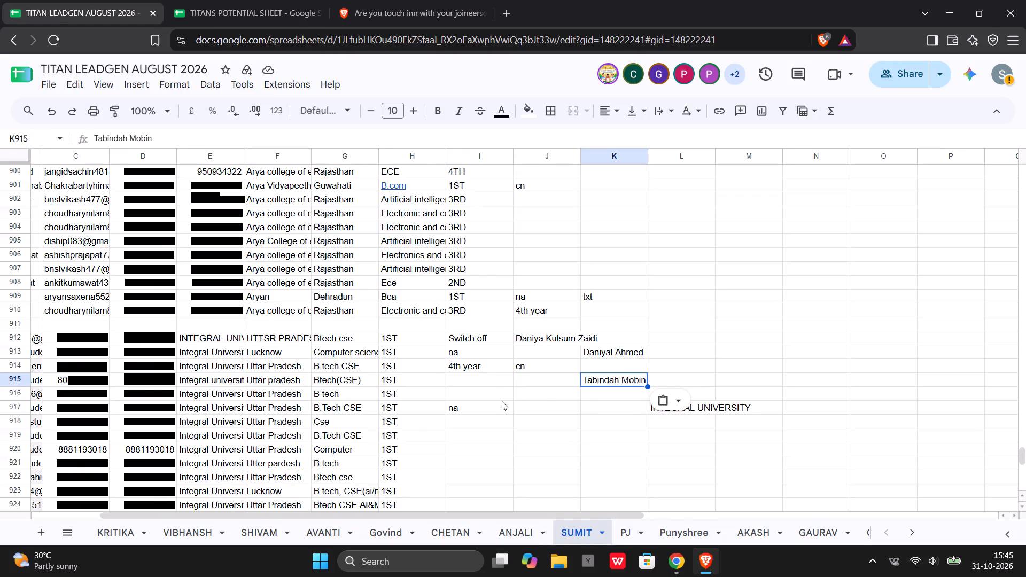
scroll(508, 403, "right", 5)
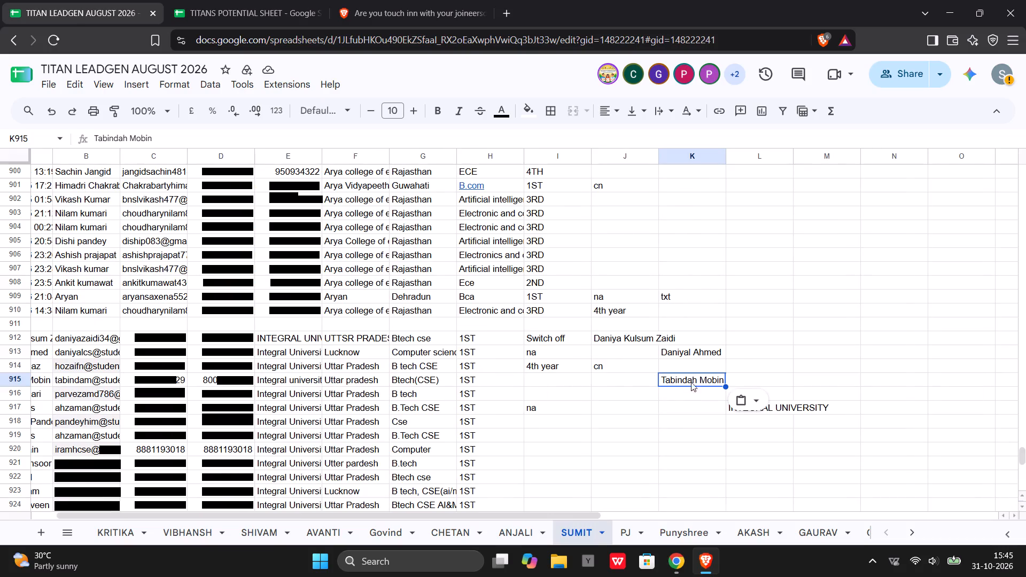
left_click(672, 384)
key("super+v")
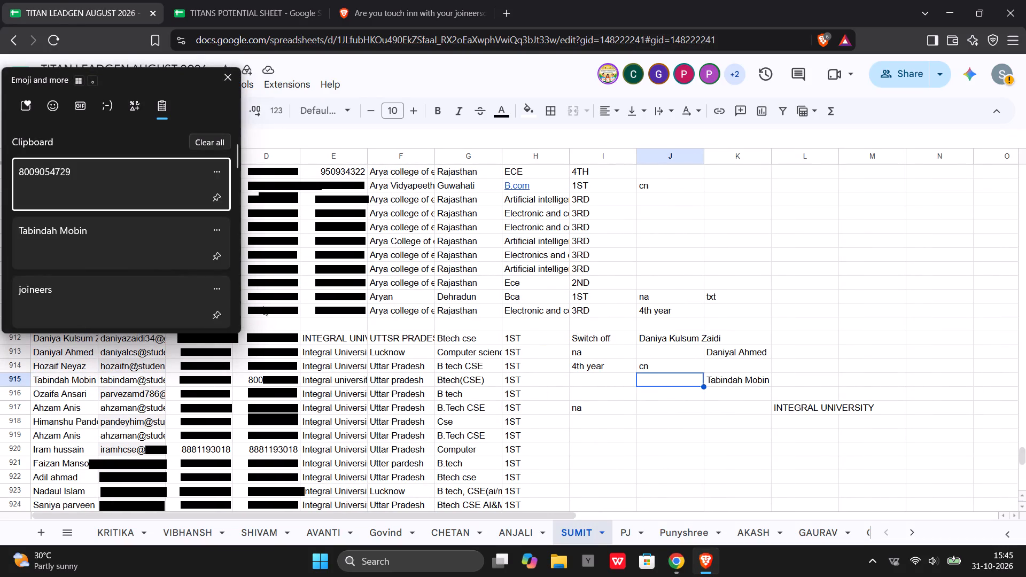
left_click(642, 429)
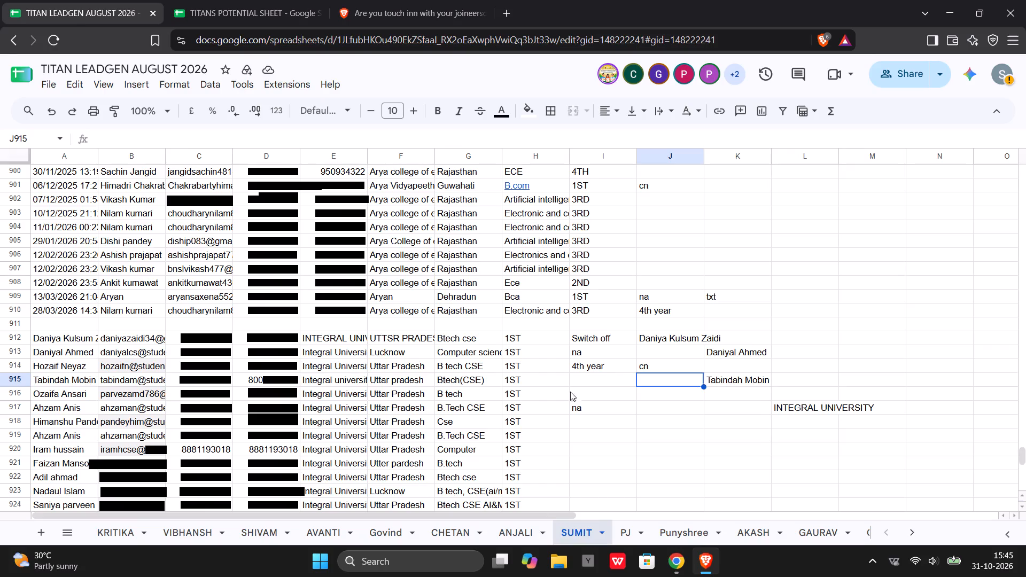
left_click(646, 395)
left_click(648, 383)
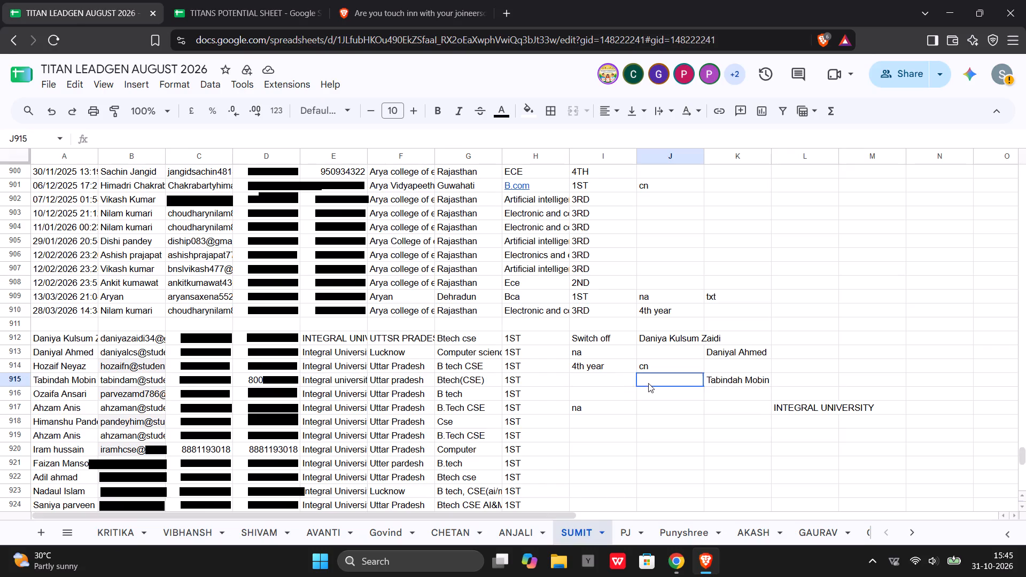
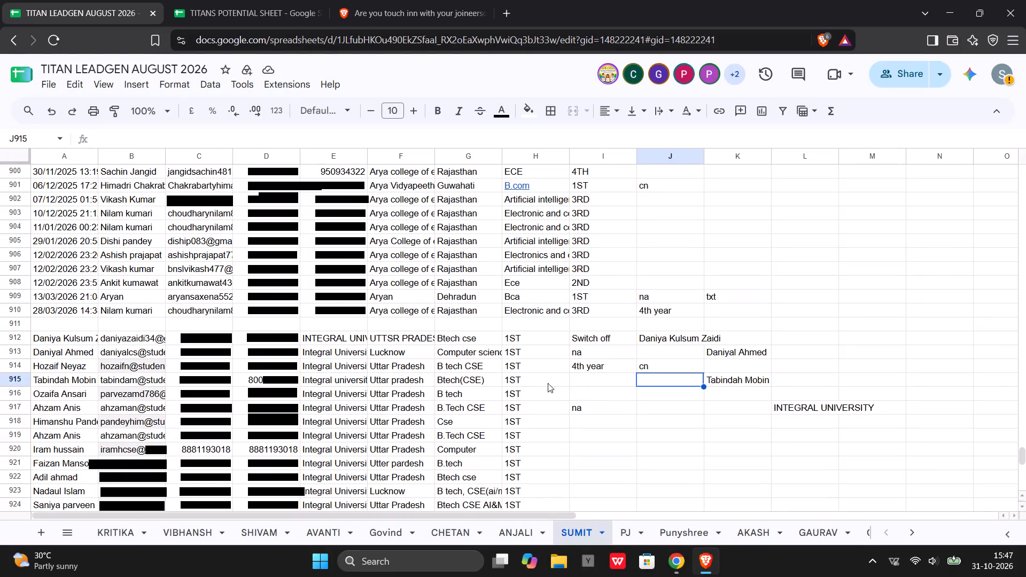
Select the lead's phone number in column C of row 915.
left_click(205, 384)
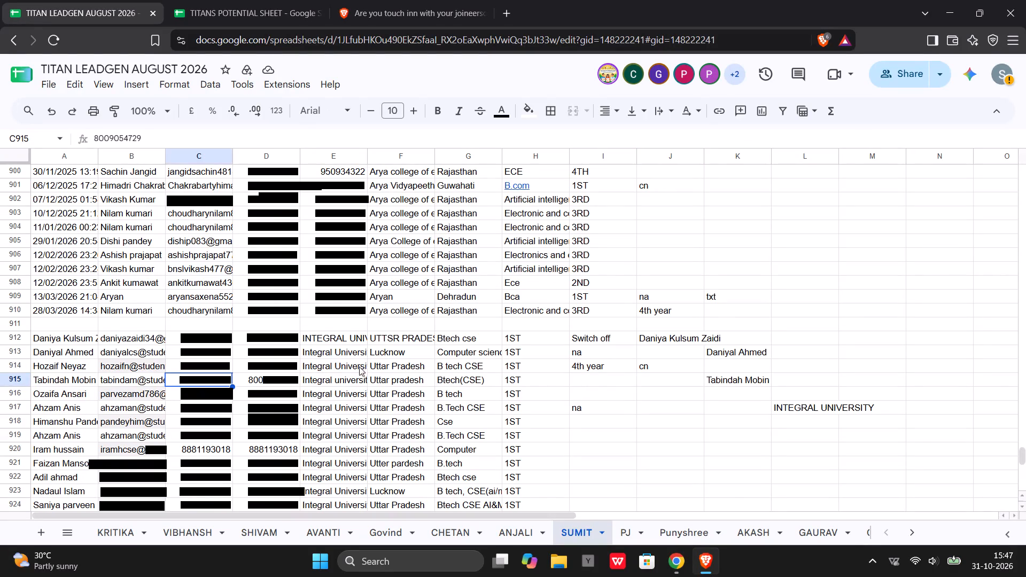
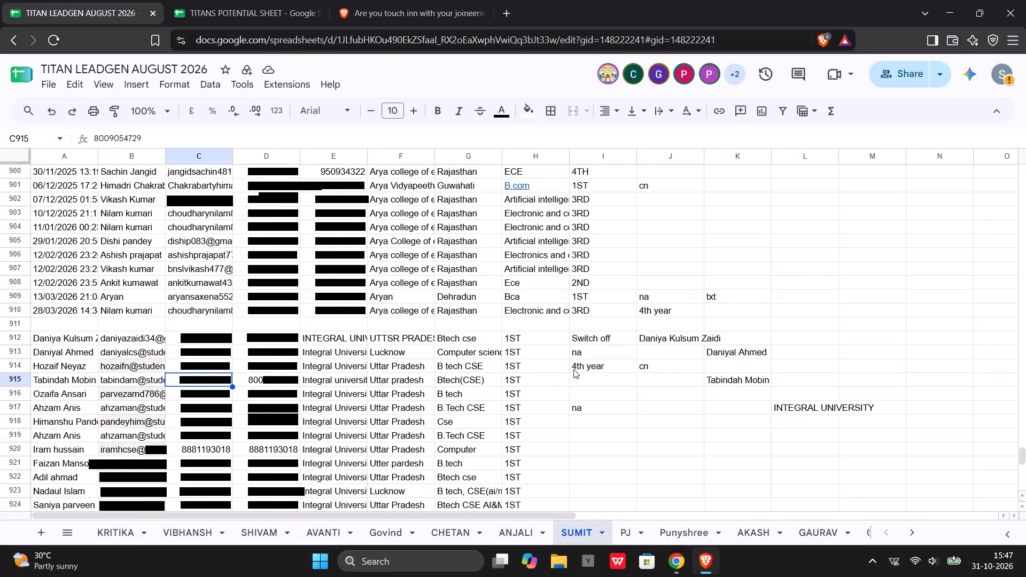
Enter the call status "not connected" in column I of row 915.
left_click(587, 375)
type("no")
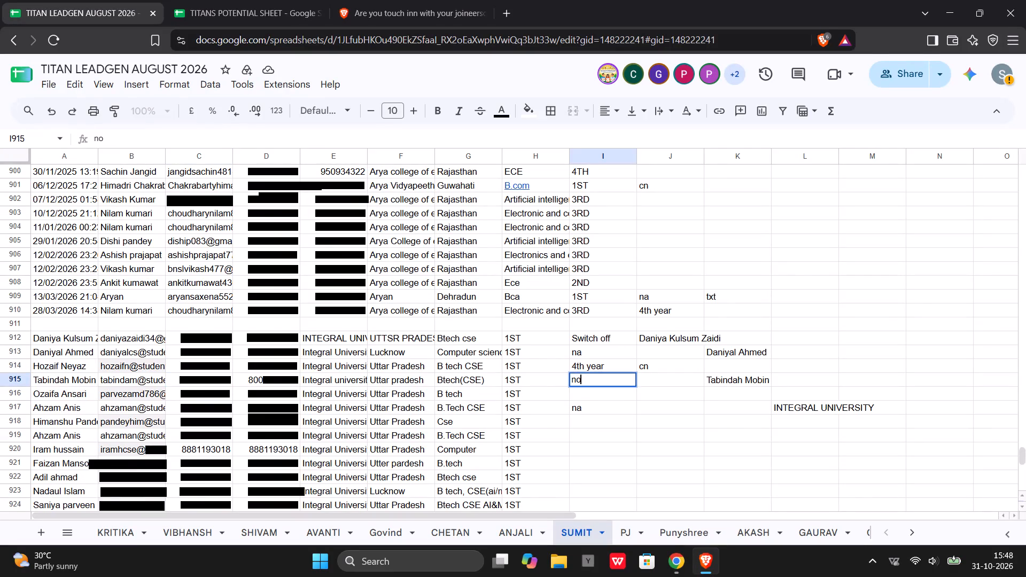
type("t connected")
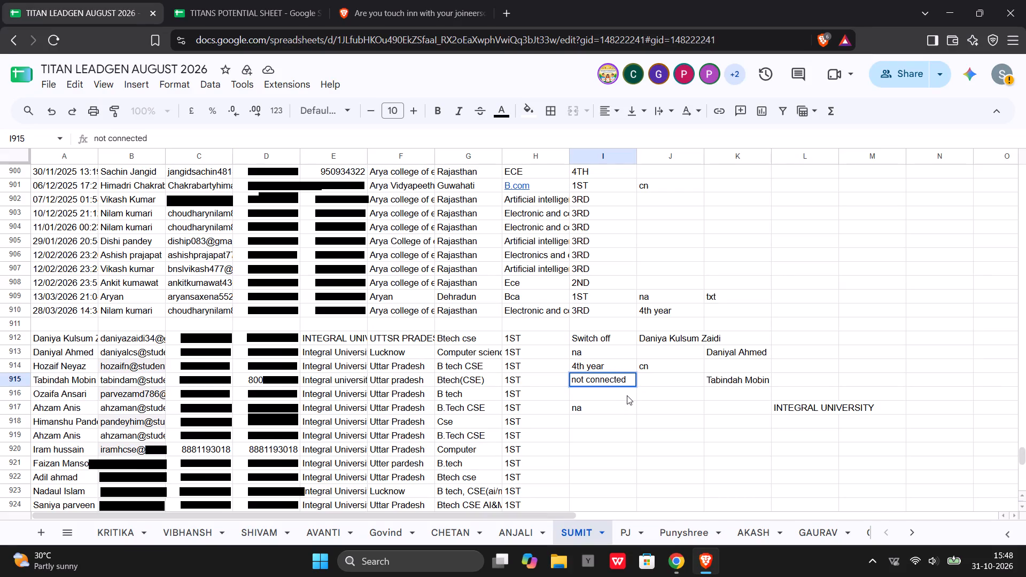
left_click(622, 395)
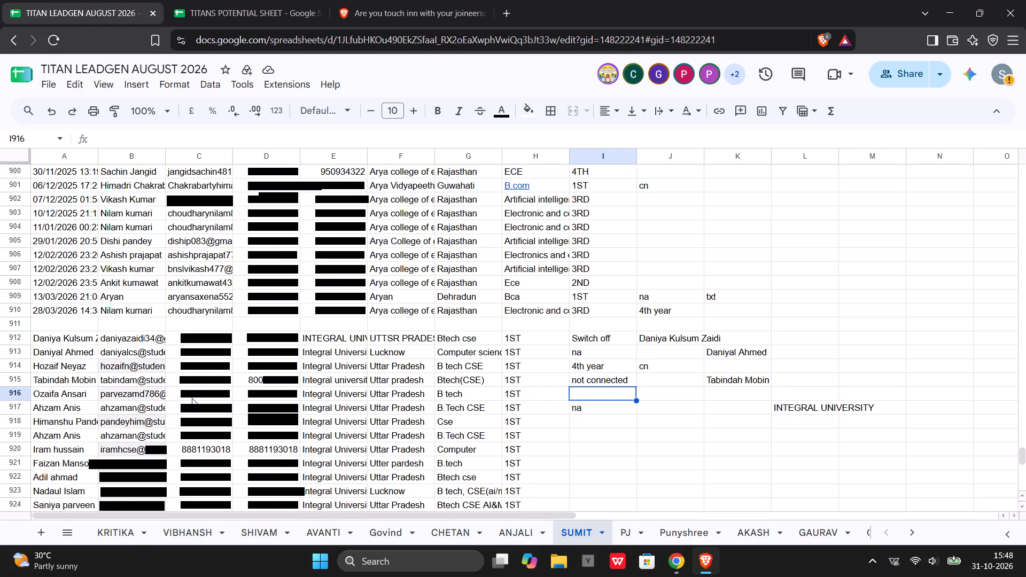
Select the row 916 lead's phone number in column C and record the call status "not connected" in column I.
left_click(210, 396)
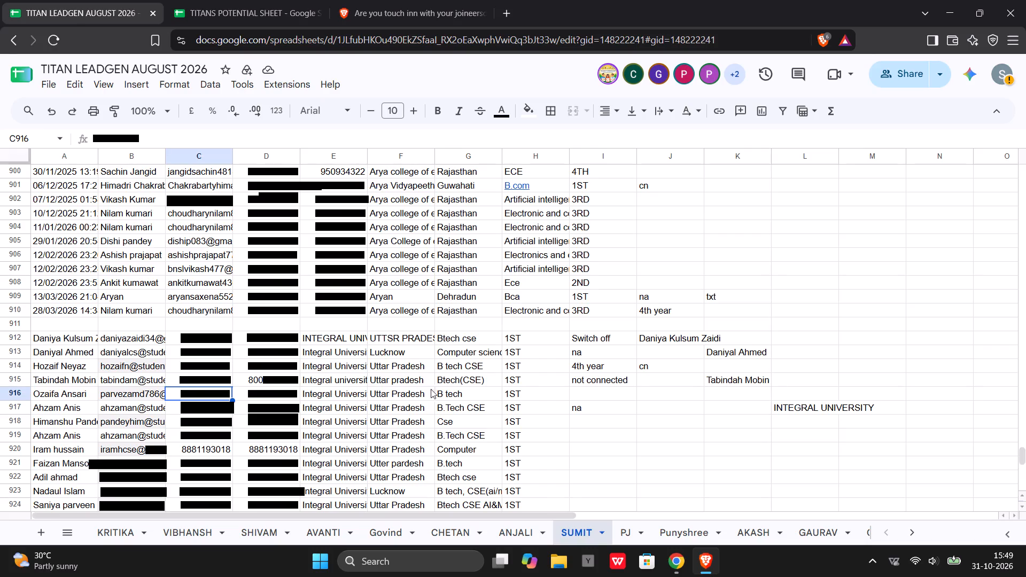
left_click(587, 395)
key("n")
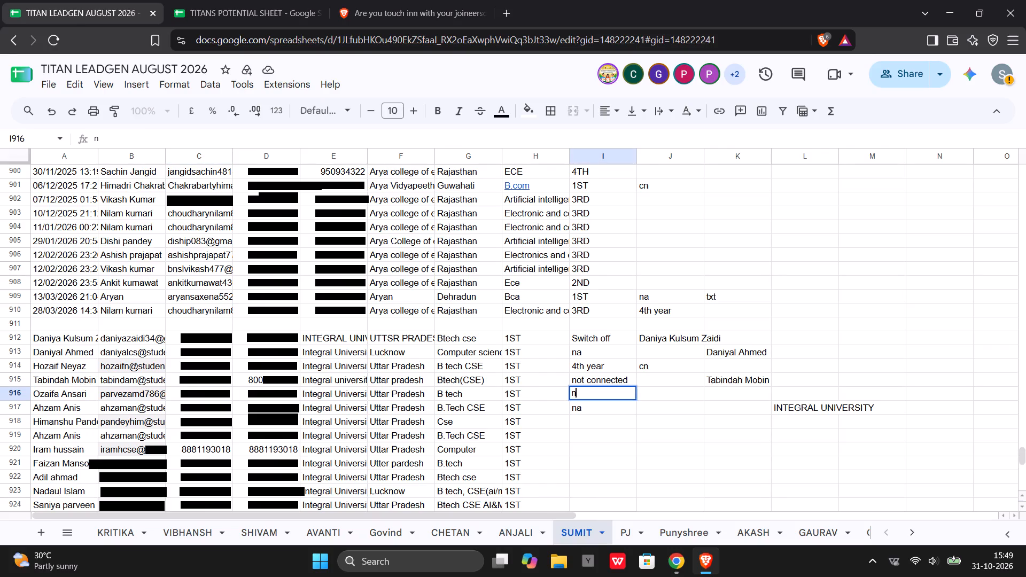
key("o")
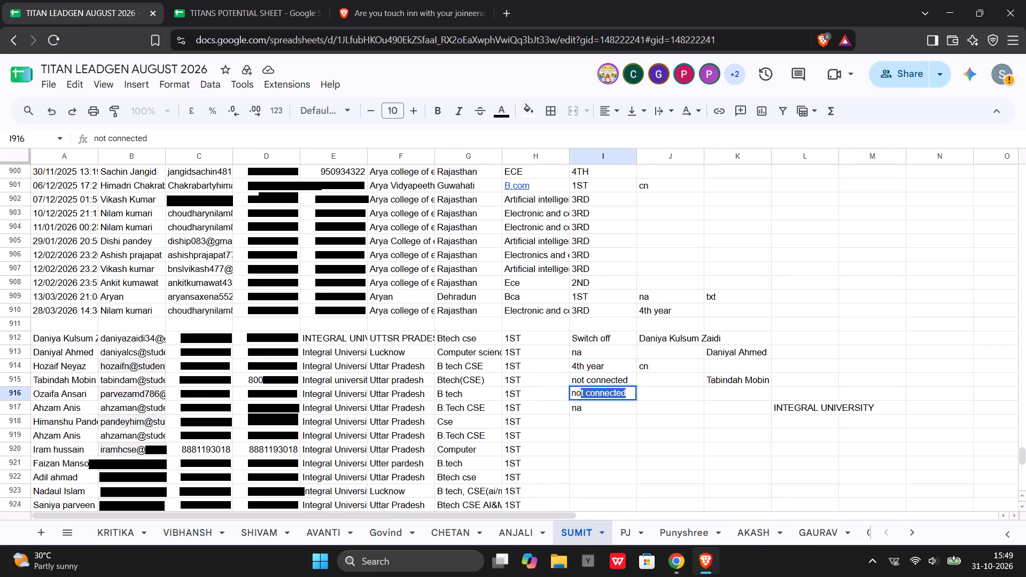
key("Return")
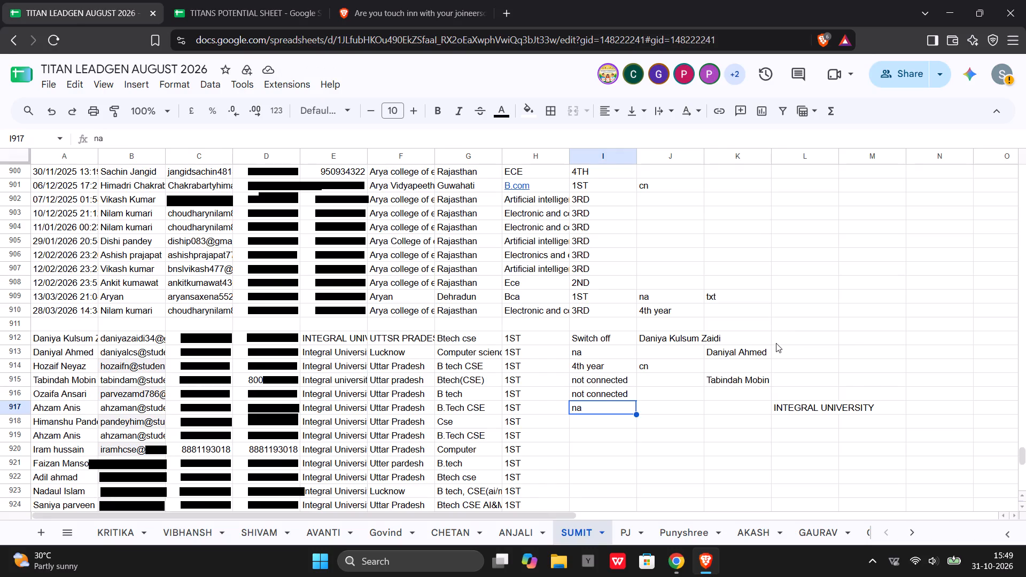
Copy the college name from column F of row 847 and search the web for "Arya college of engineering and it rajasthan" in a new tab.
scroll(776, 343, "up", 13)
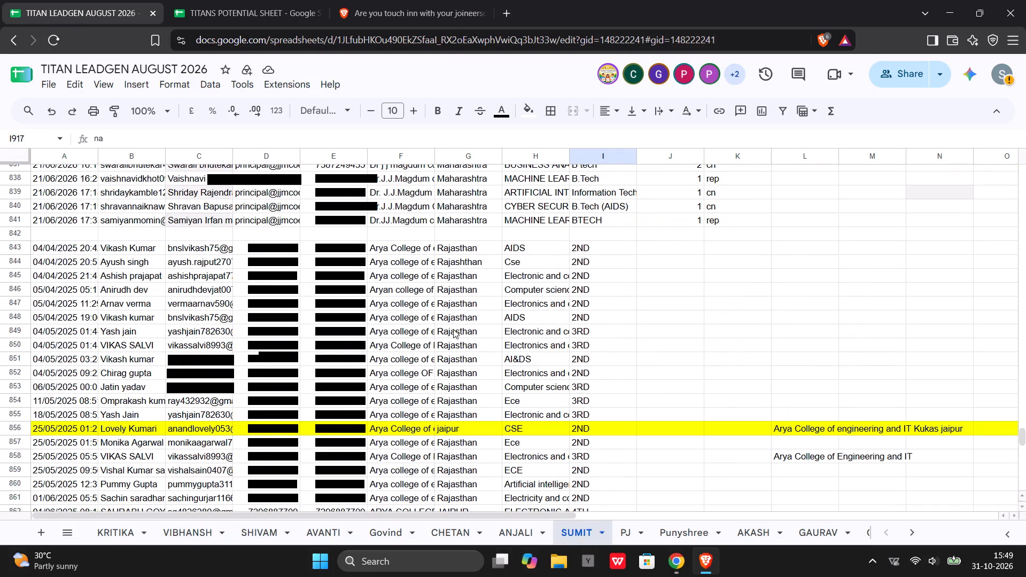
right_click(403, 305)
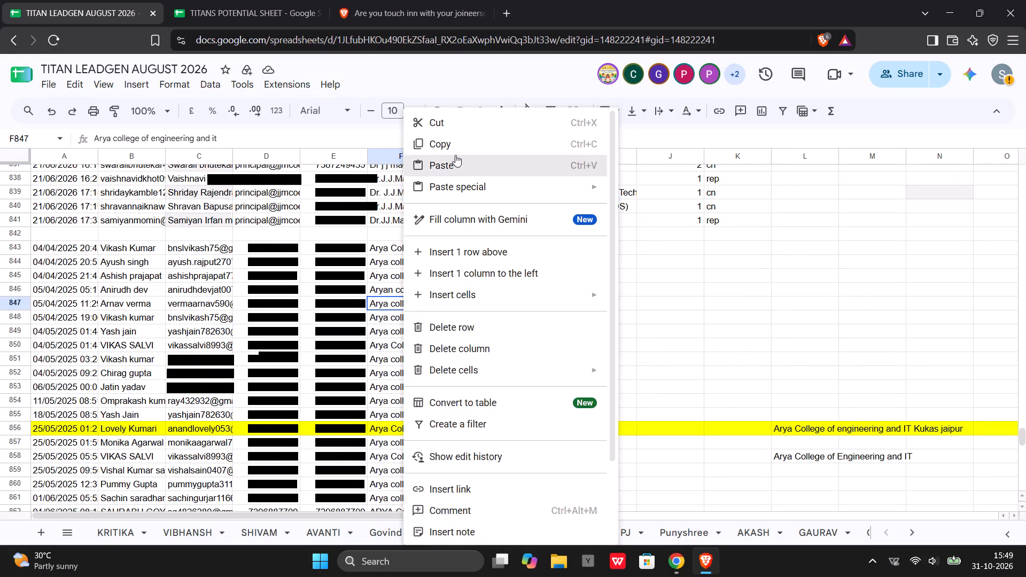
left_click(455, 150)
left_click(504, 7)
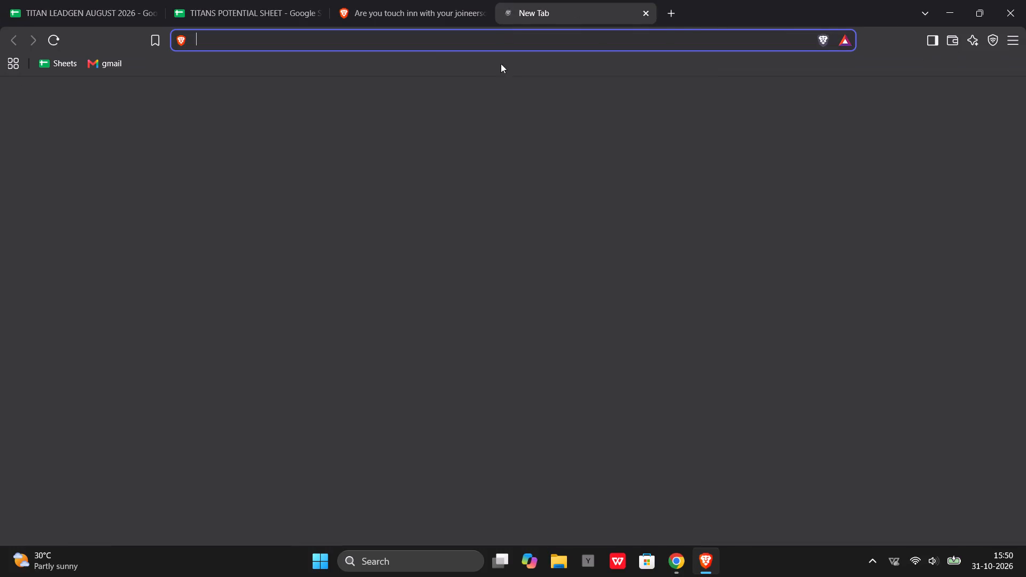
right_click(375, 36)
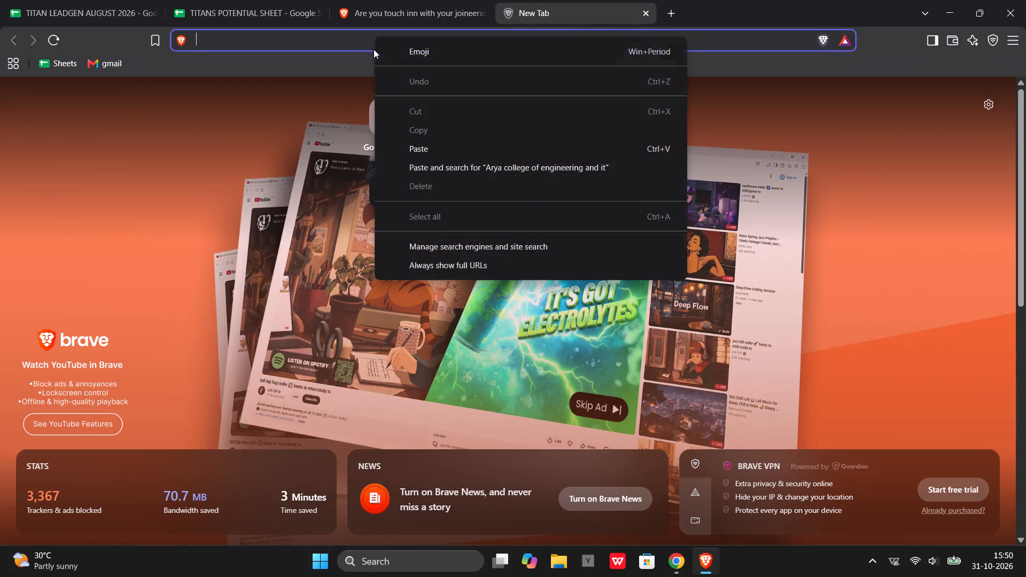
left_click(440, 141)
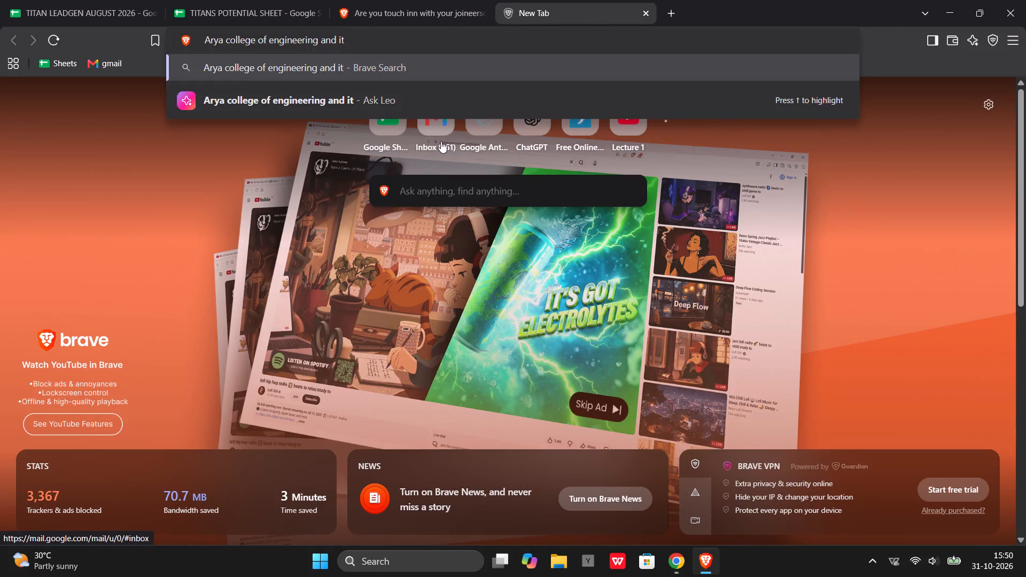
key("space")
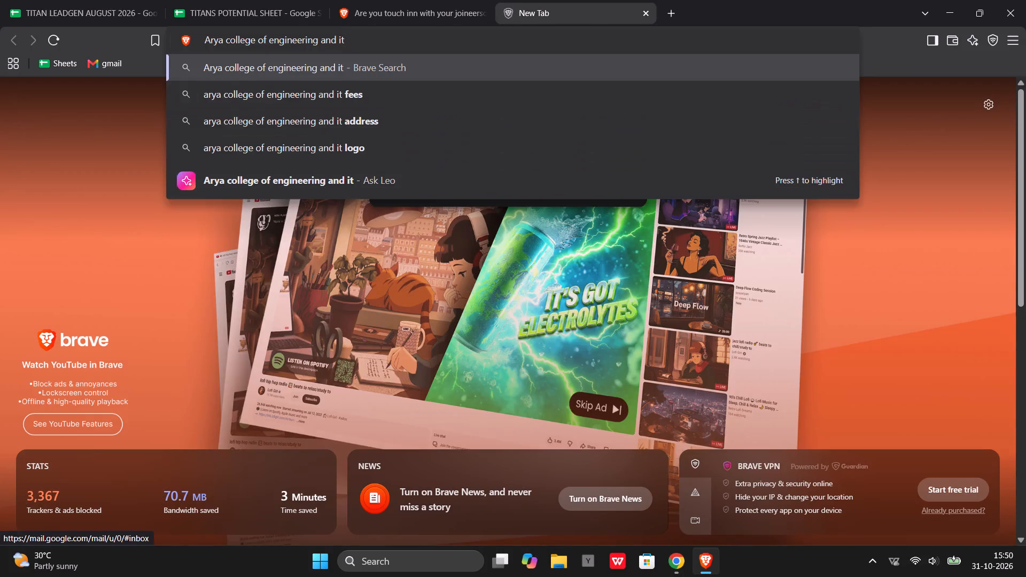
type("raja")
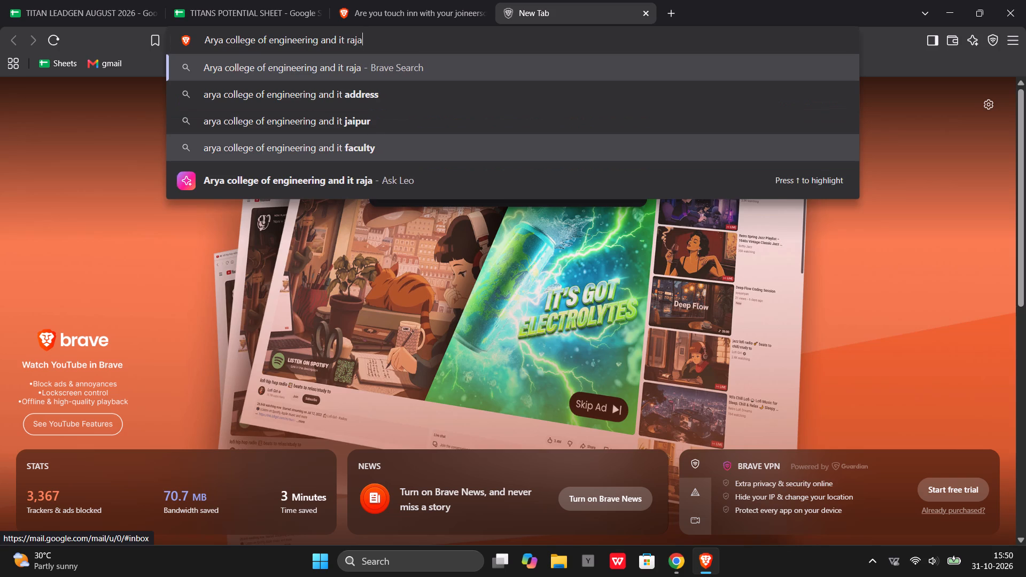
type("sthan")
key("Return")
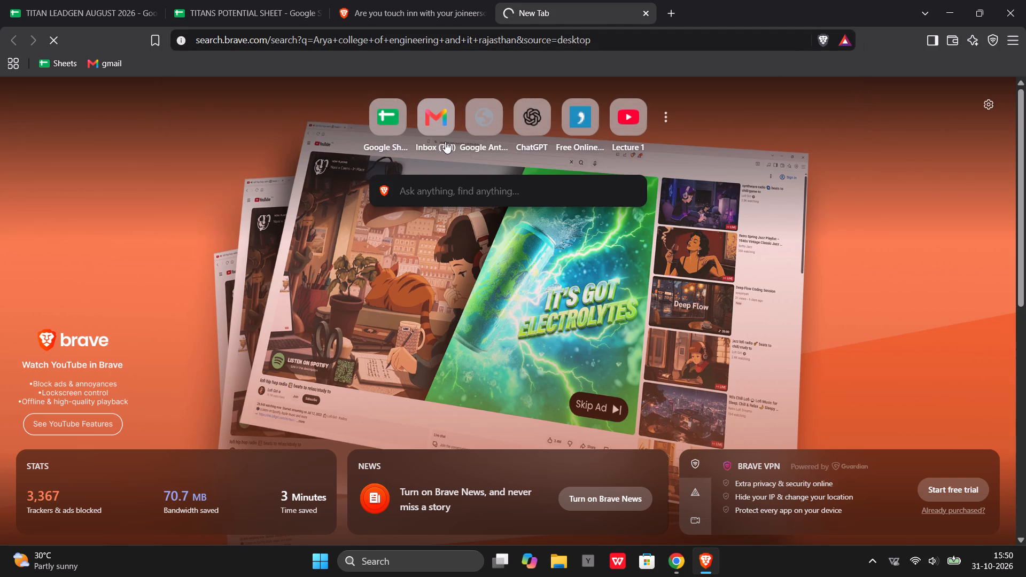
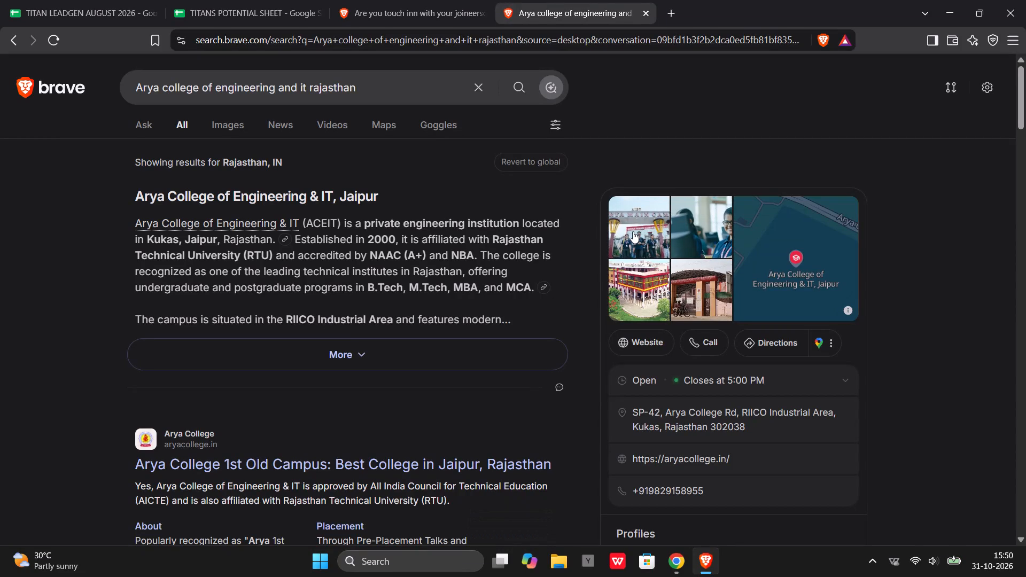
Look through the photo gallery of Arya College of Engineering & IT, Jaipur from the search results and close it.
left_click(633, 231)
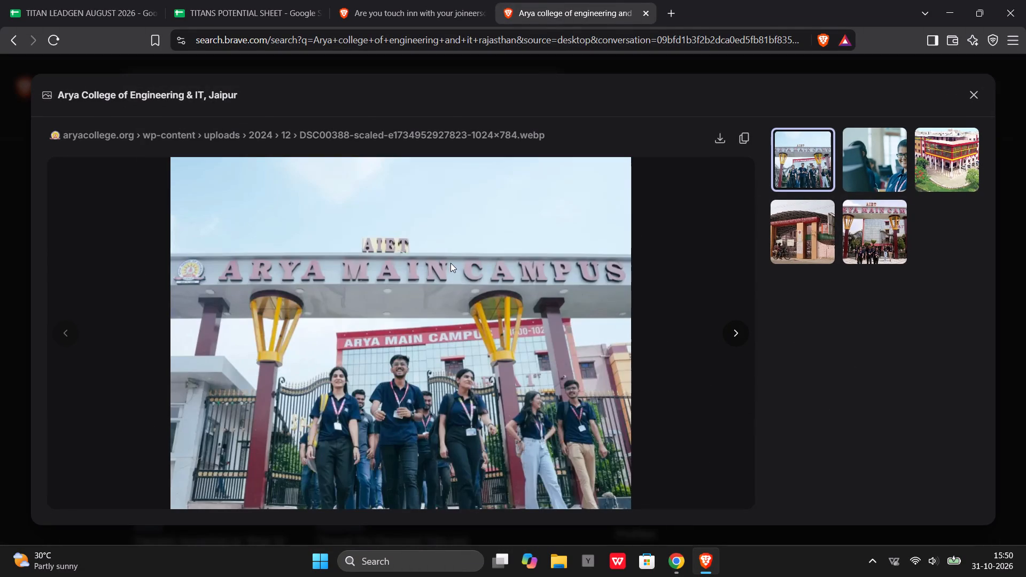
left_click(735, 333)
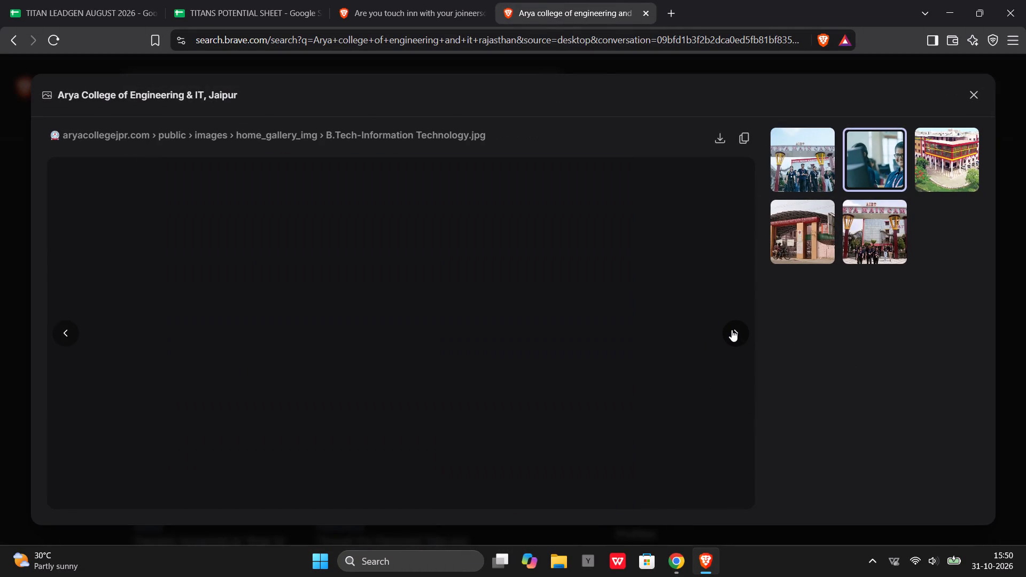
left_click(732, 330)
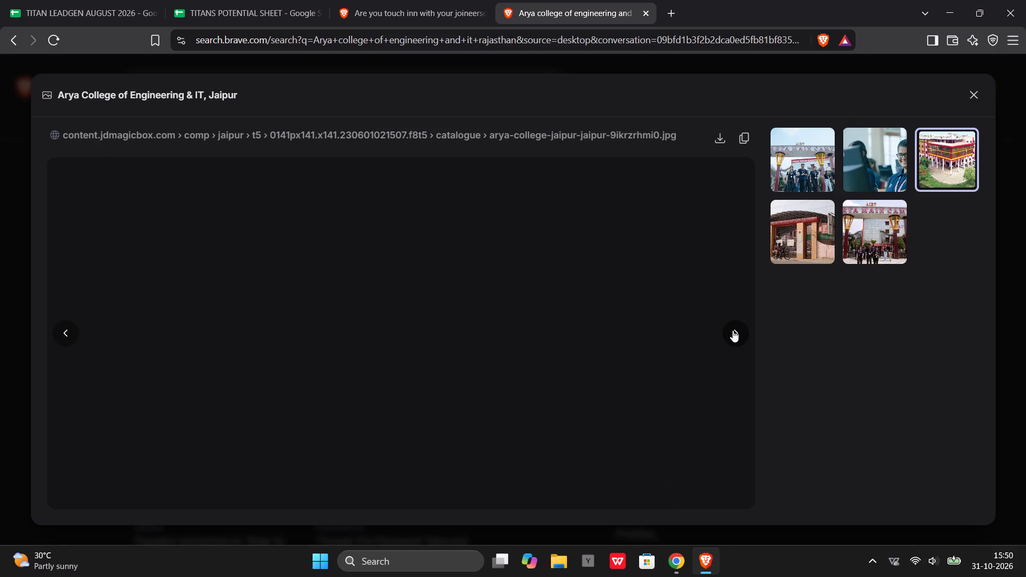
left_click(733, 330)
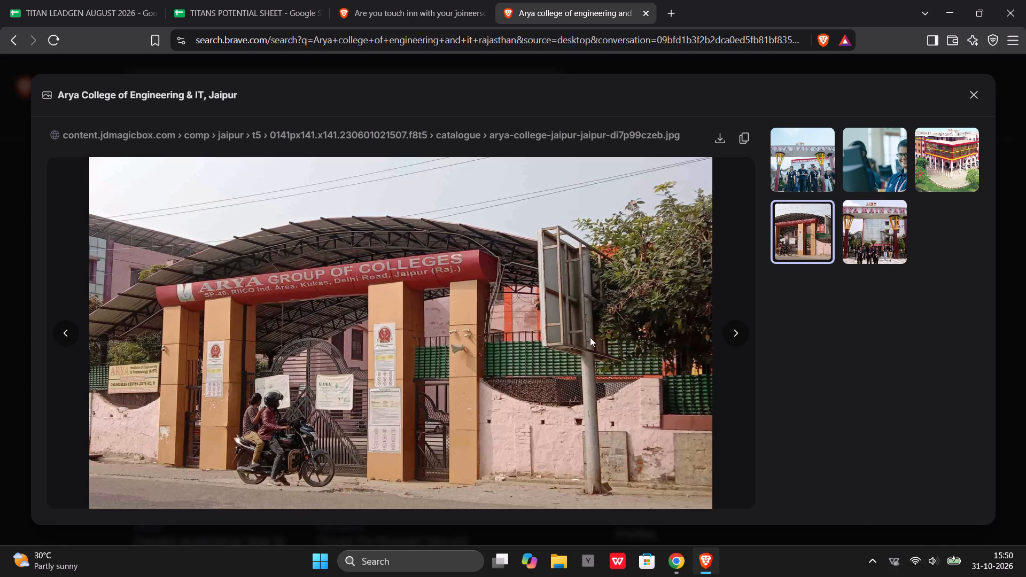
left_click(736, 332)
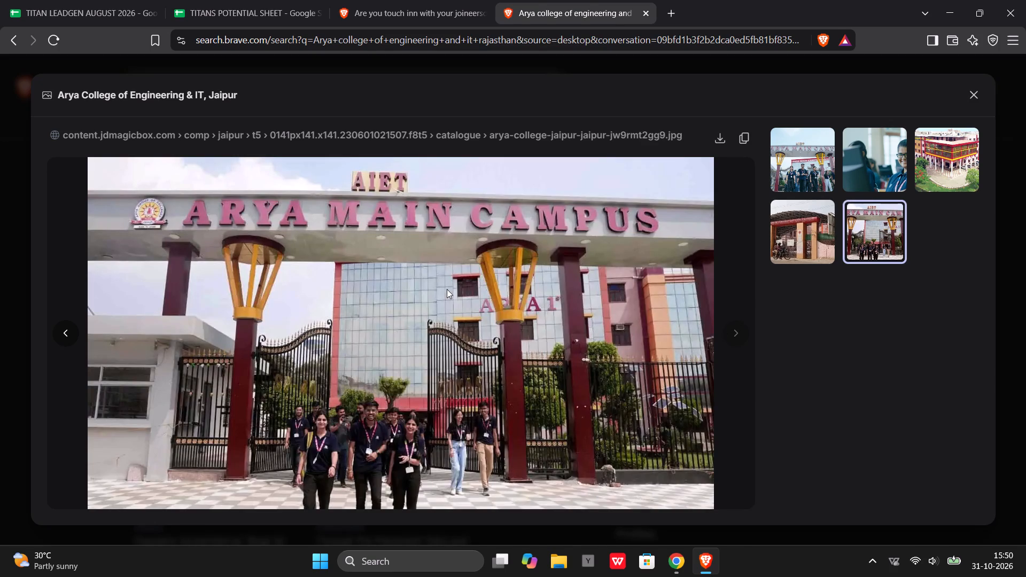
left_click(734, 329)
left_click(736, 338)
left_click(561, 12)
left_click(971, 96)
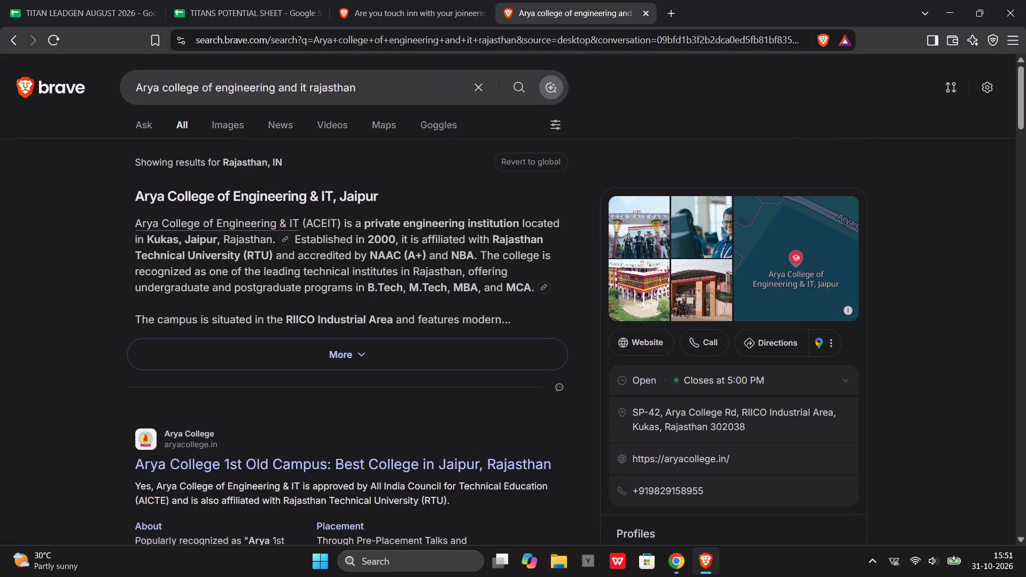
Open the Arya College 1st Old Campus website from the search results and dismiss its enquiry form.
scroll(547, 257, "down", 2)
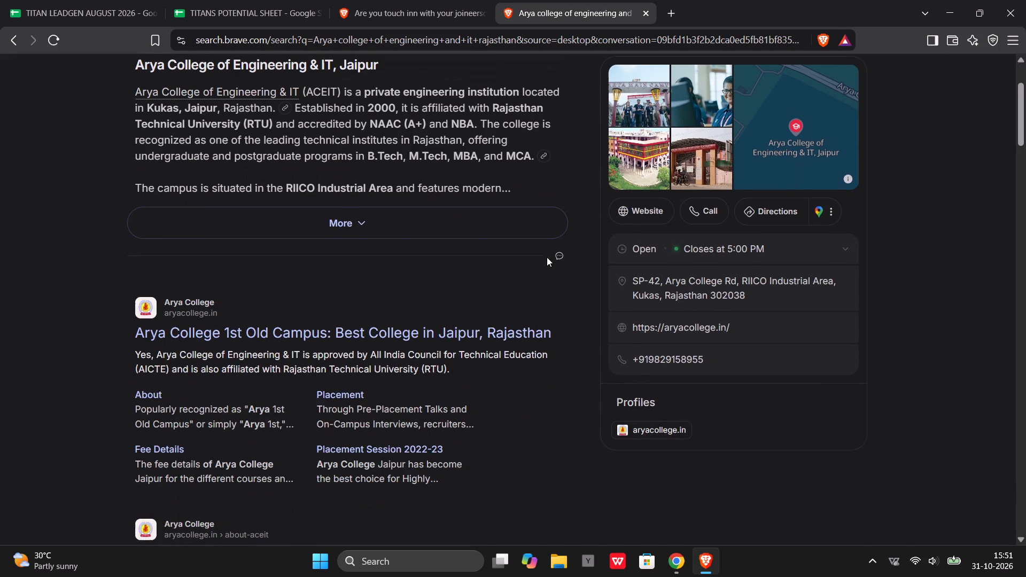
scroll(426, 262, "down", 2)
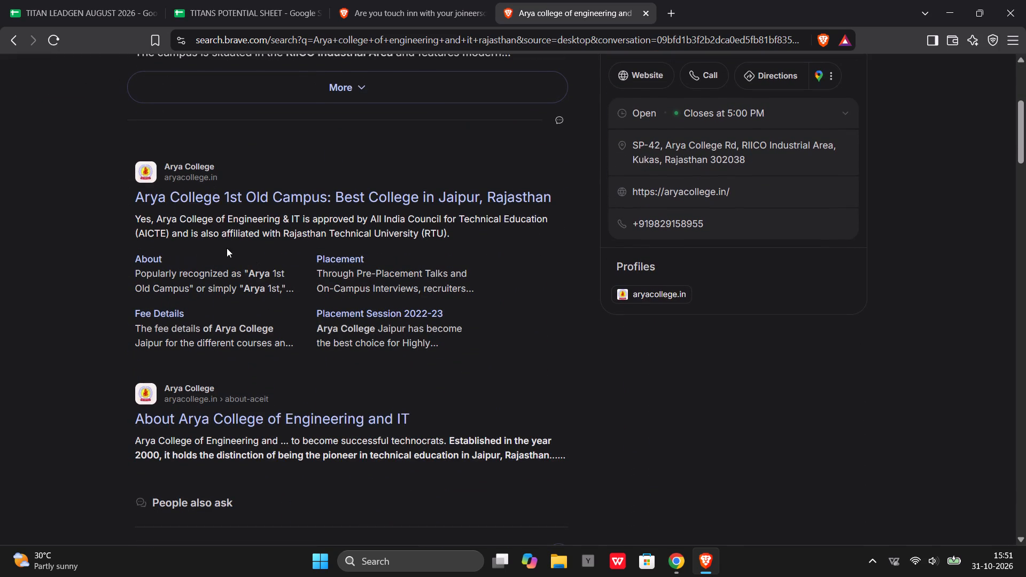
left_click(421, 198)
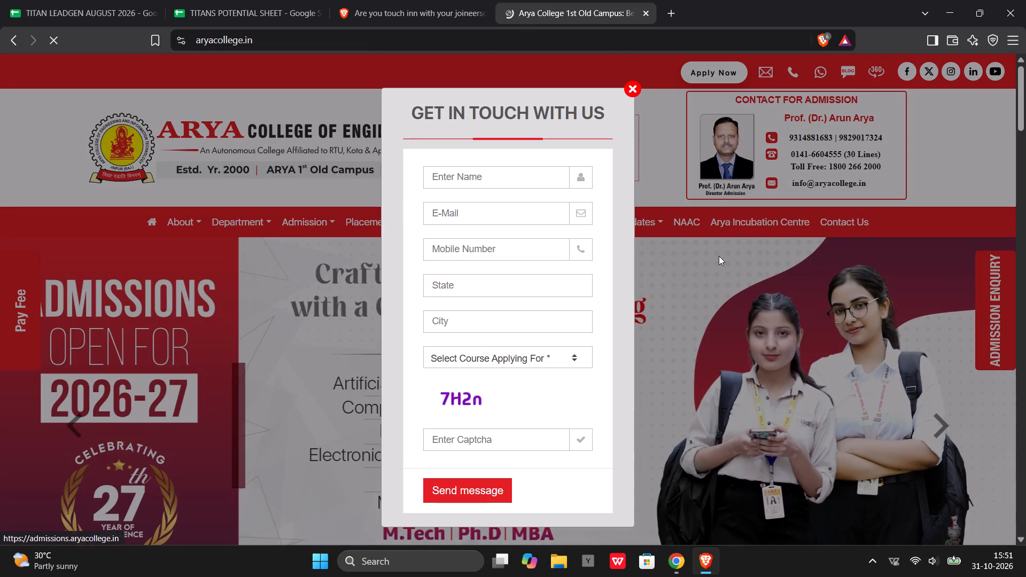
left_click(629, 90)
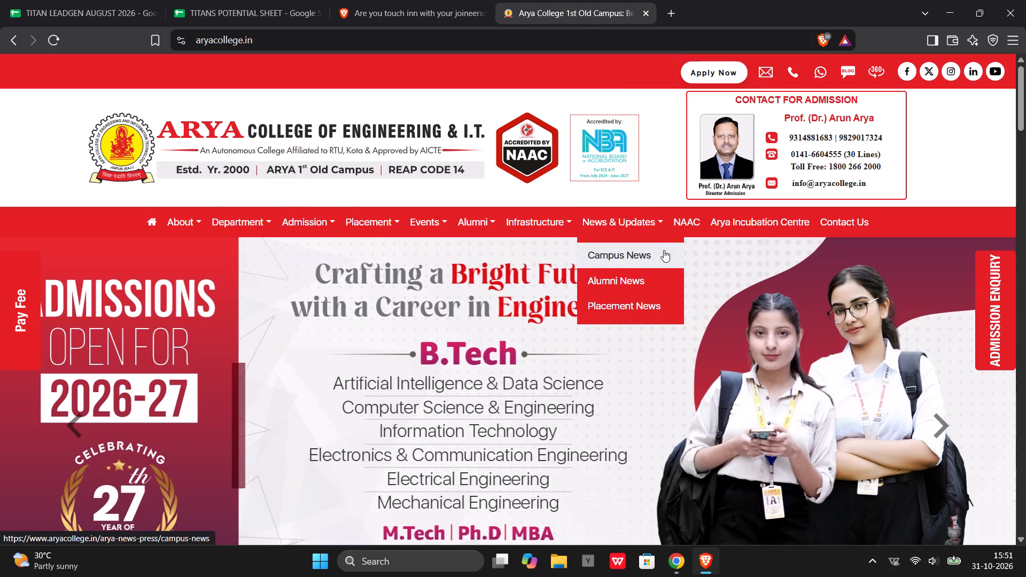
Examine the college homepage, including its banner, the placed-student slides and the campus placement drive section.
scroll(769, 259, "down", 2)
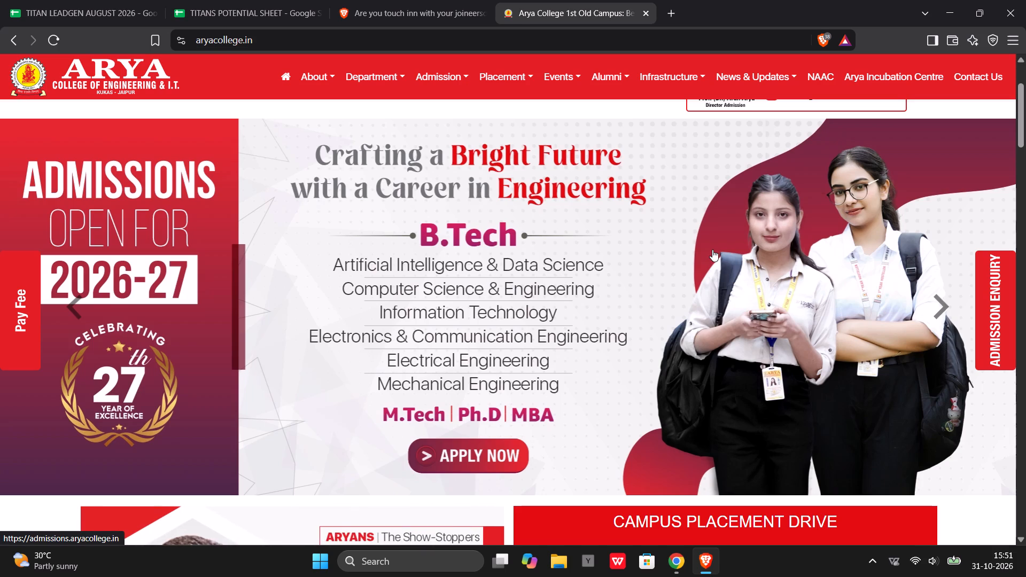
scroll(648, 250, "up", 5)
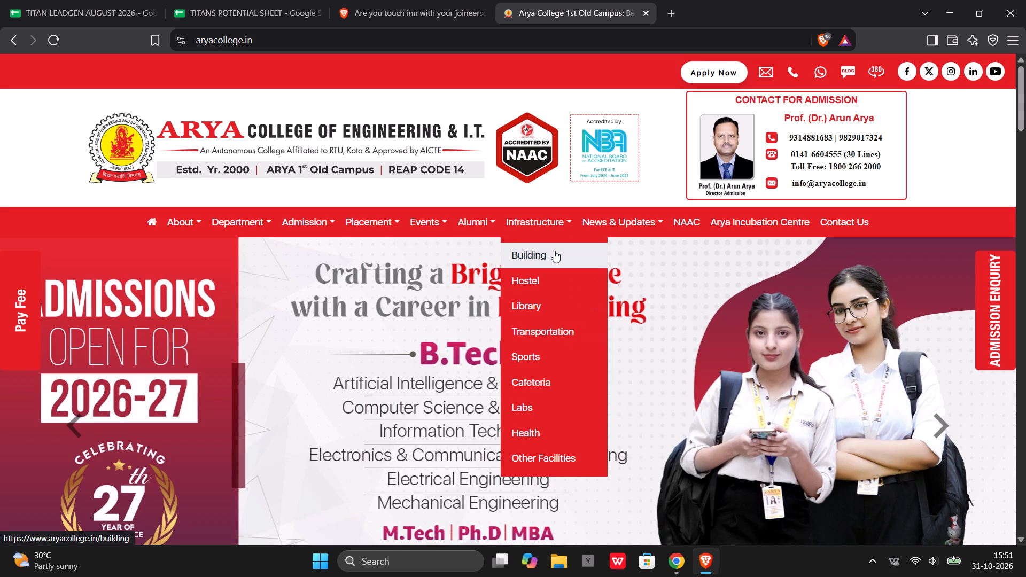
scroll(547, 270, "down", 5)
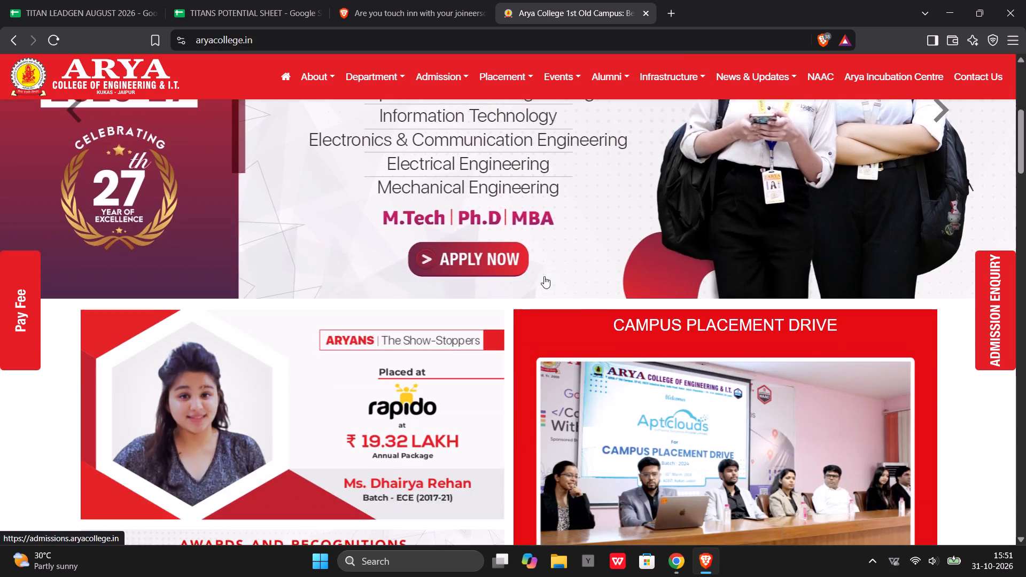
scroll(544, 276, "down", 6)
scroll(544, 276, "up", 4)
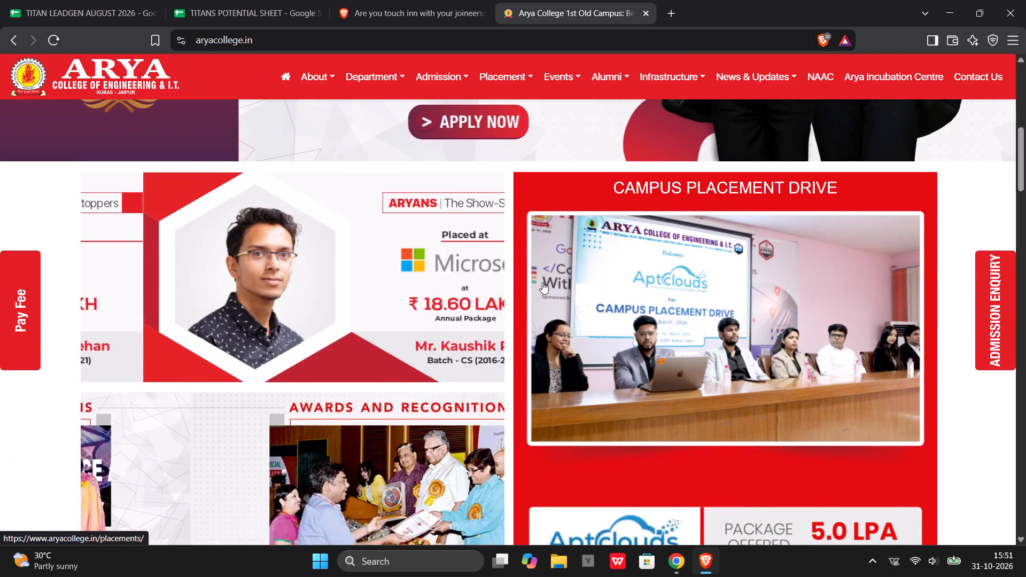
left_click_drag(201, 315, 265, 321)
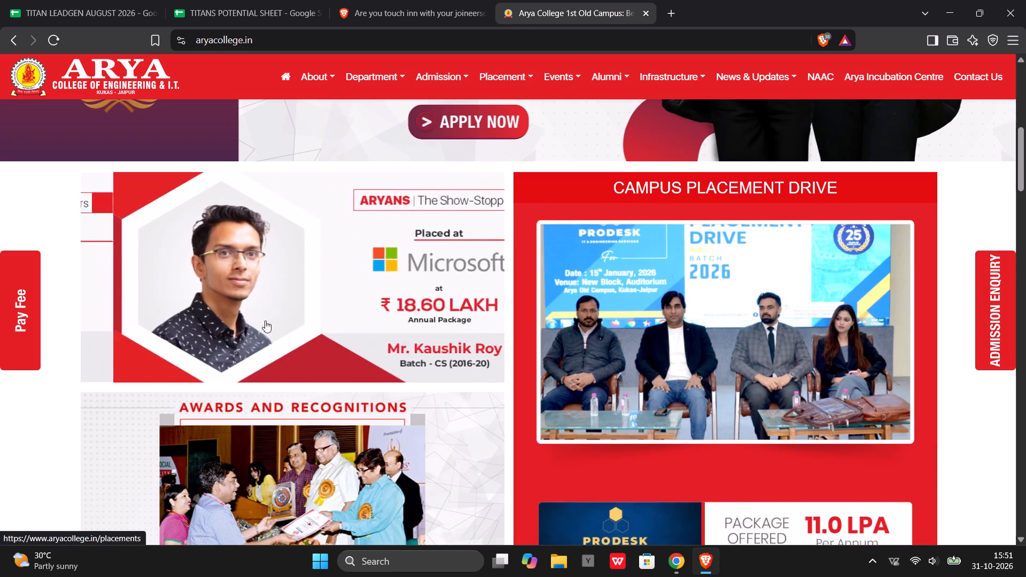
left_click_drag(265, 321, 445, 323)
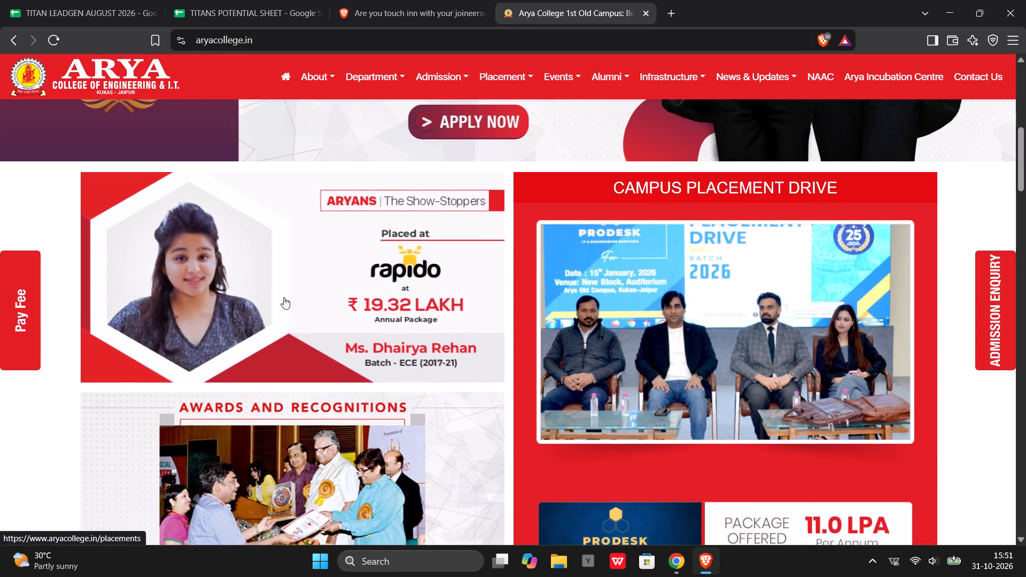
left_click_drag(284, 301, 329, 314)
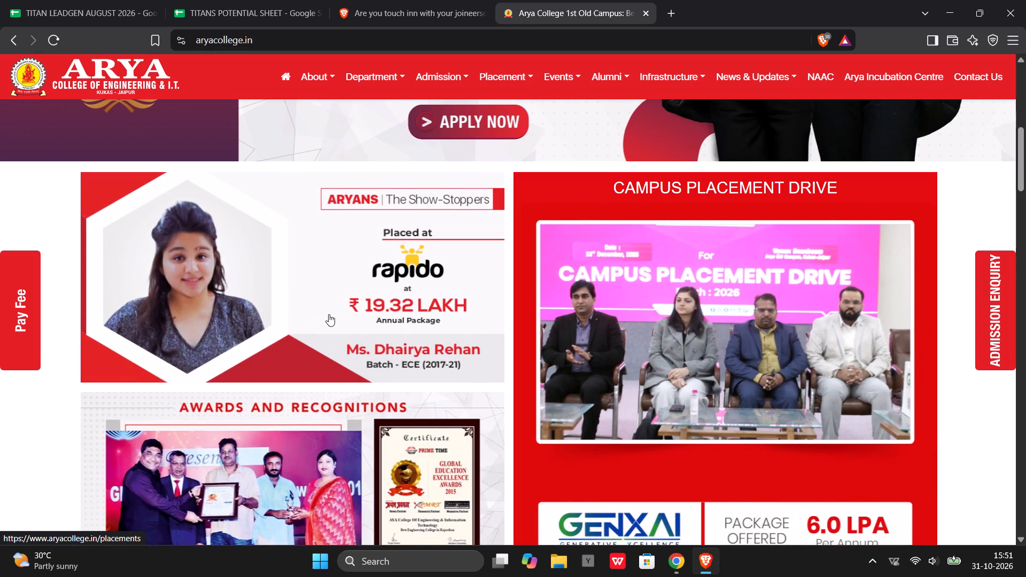
Open the college's placements page from the placed-student slides and read through its placement information.
left_click_drag(329, 314, 393, 307)
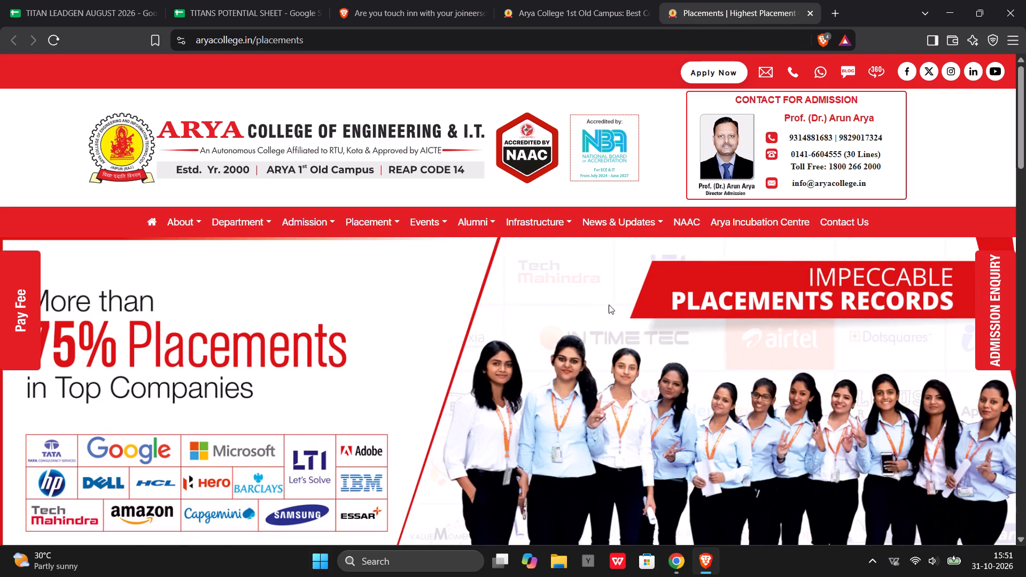
scroll(609, 305, "down", 18)
scroll(604, 313, "down", 6)
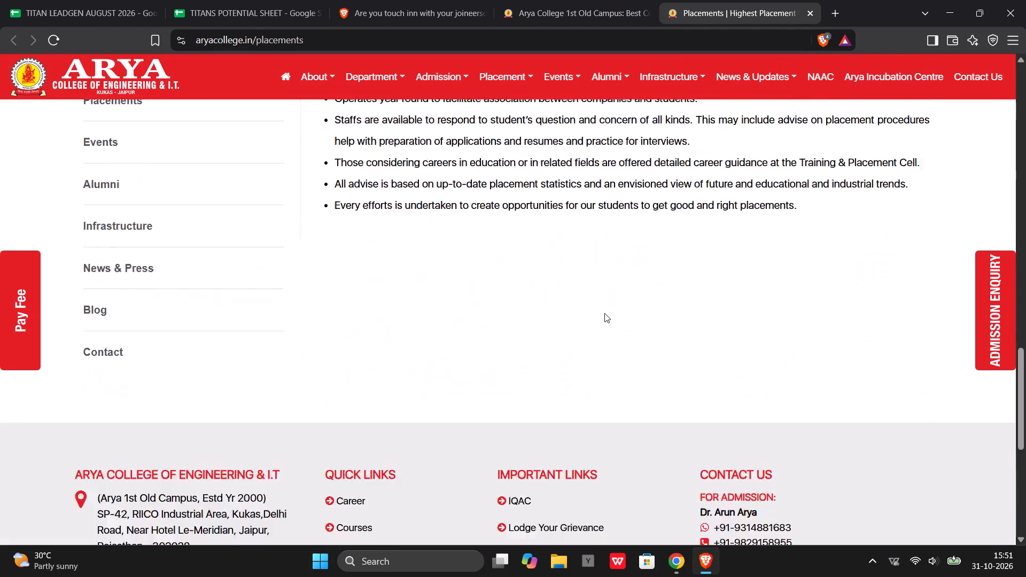
scroll(604, 313, "down", 7)
scroll(604, 313, "up", 10)
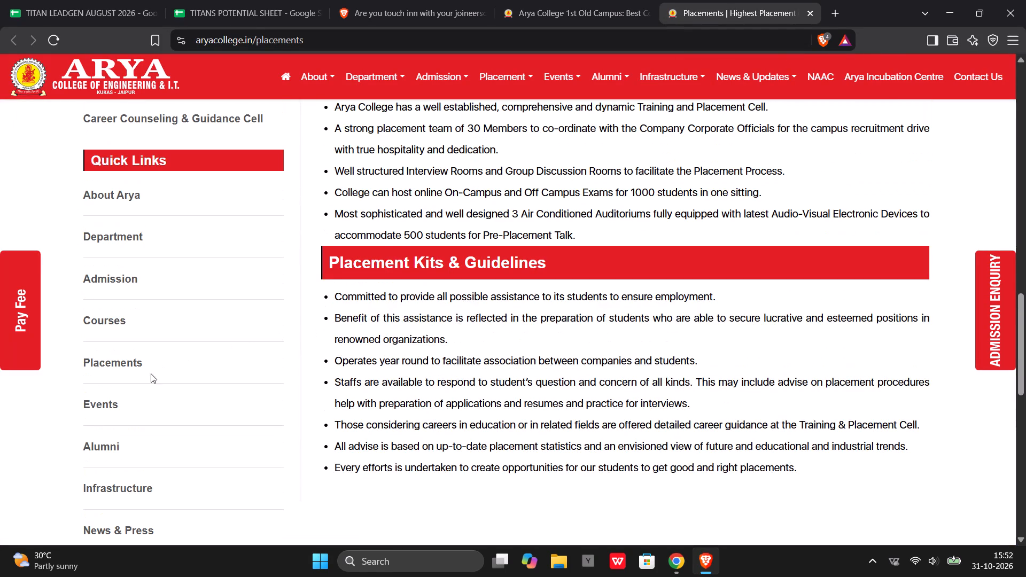
Open the college's Alumni page and read through its alumni sections down to the footer contact details.
left_click(94, 454)
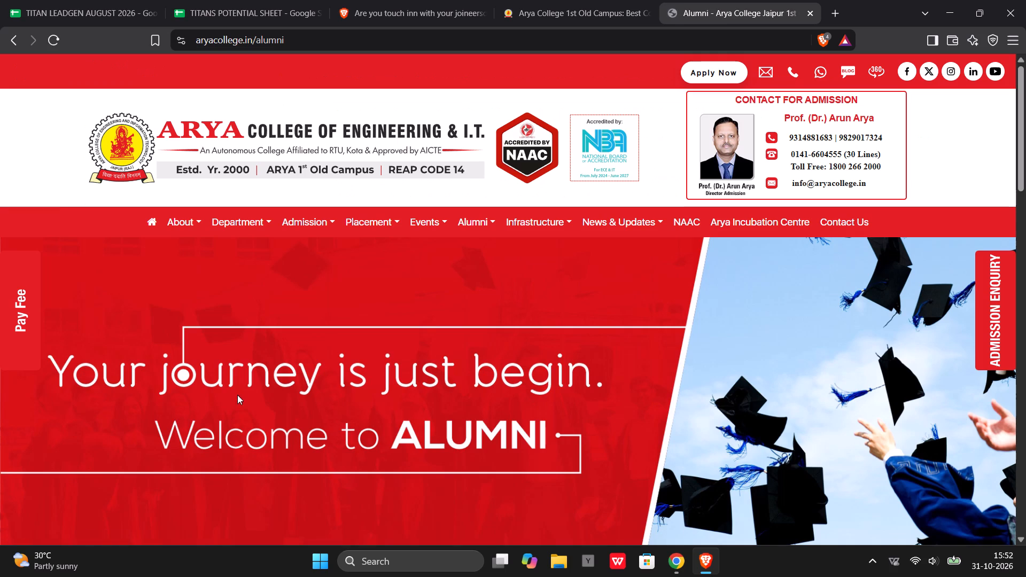
scroll(686, 264, "down", 5)
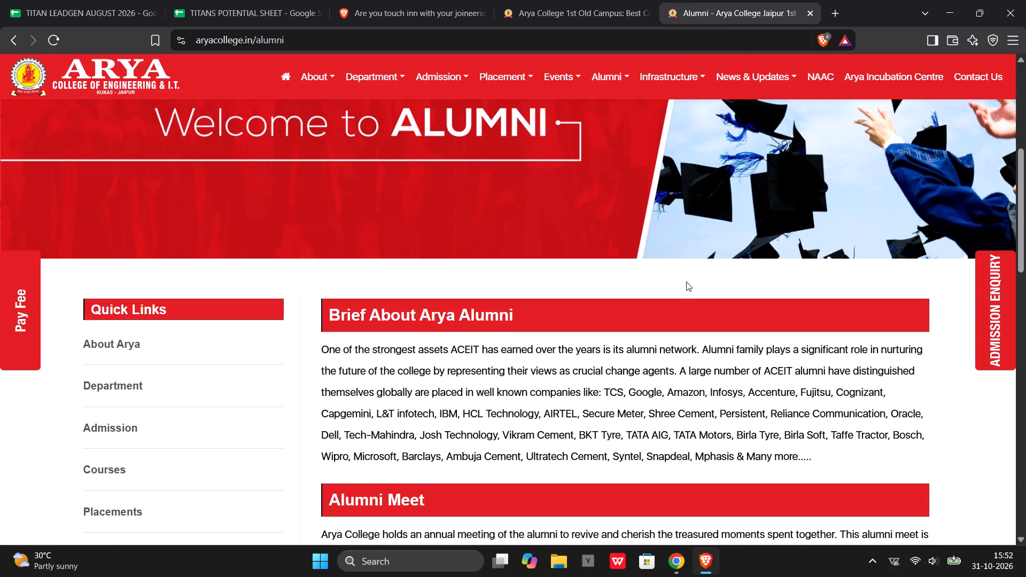
scroll(686, 282, "down", 8)
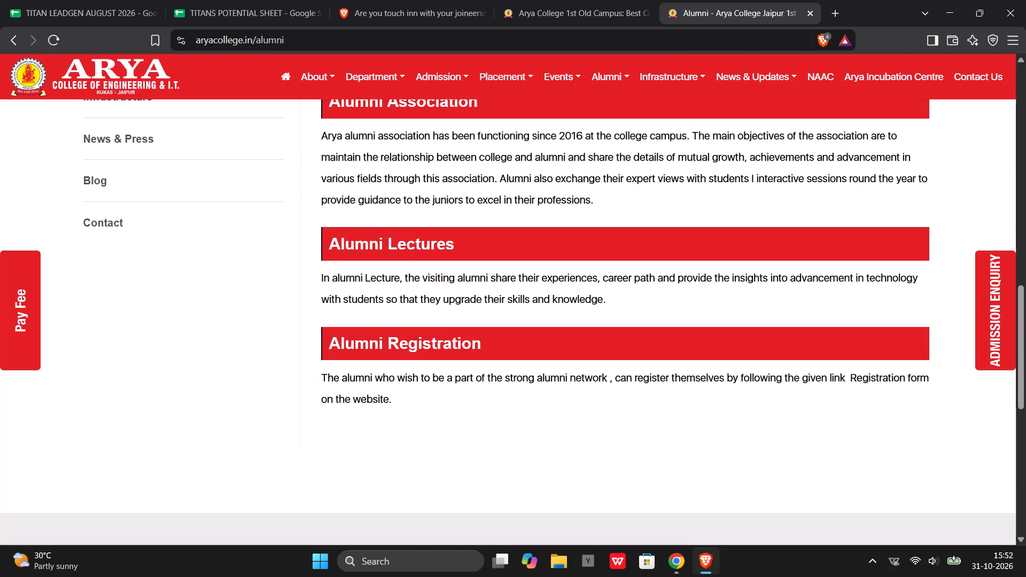
scroll(686, 282, "down", 5)
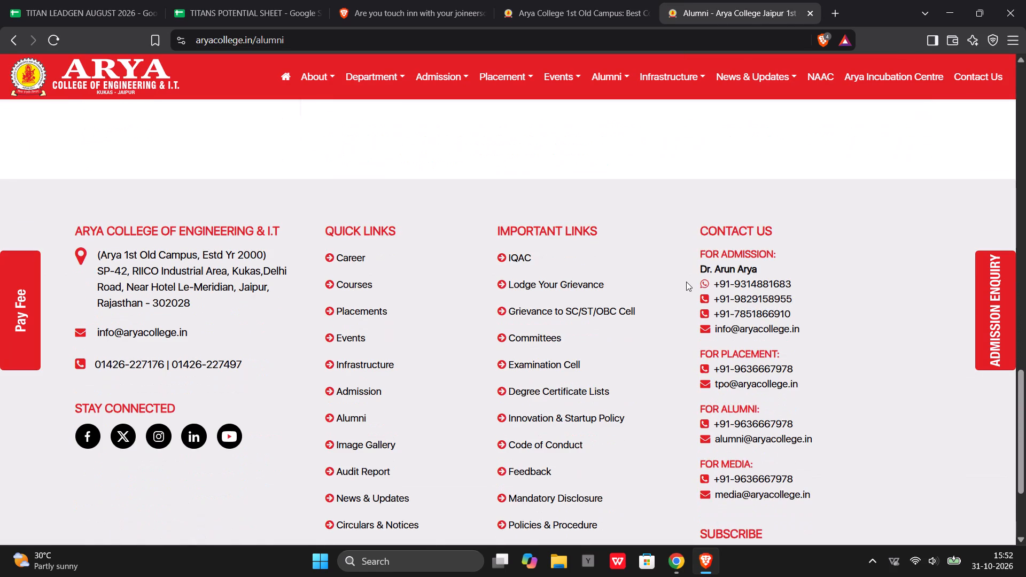
scroll(686, 282, "down", 12)
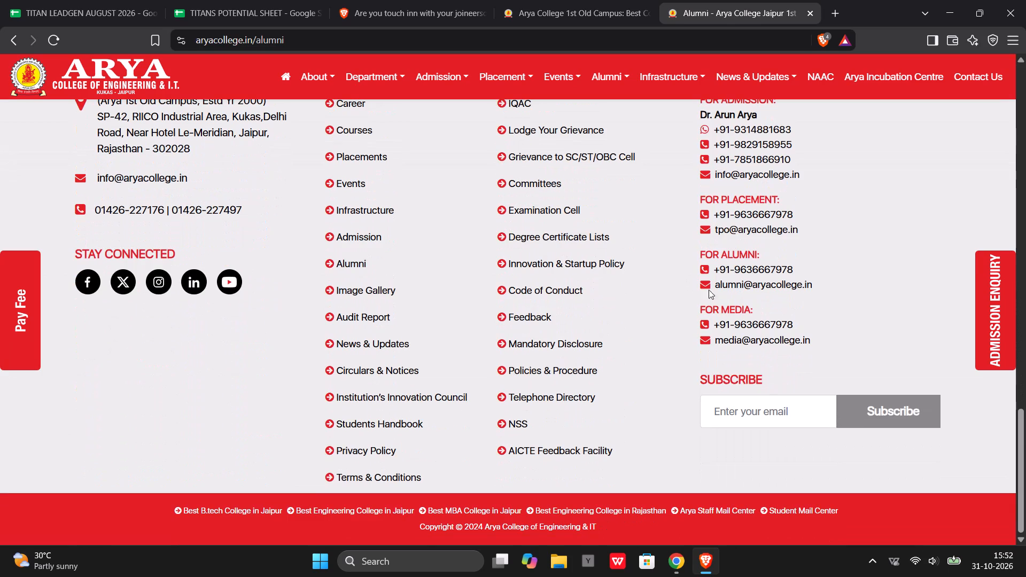
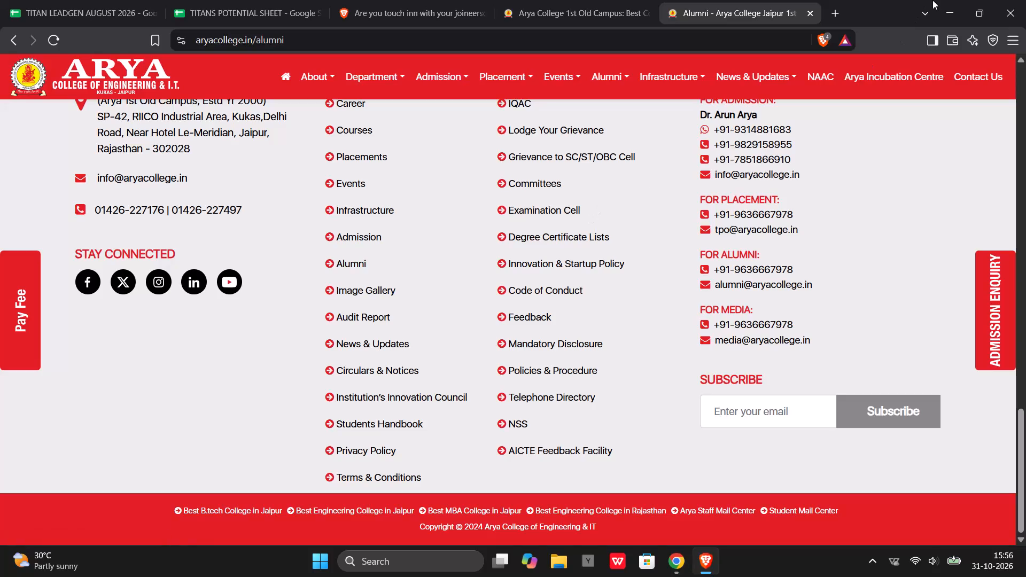
Search the web in a new tab for images of Arya college of engineering and it jaipur.
left_click(837, 11)
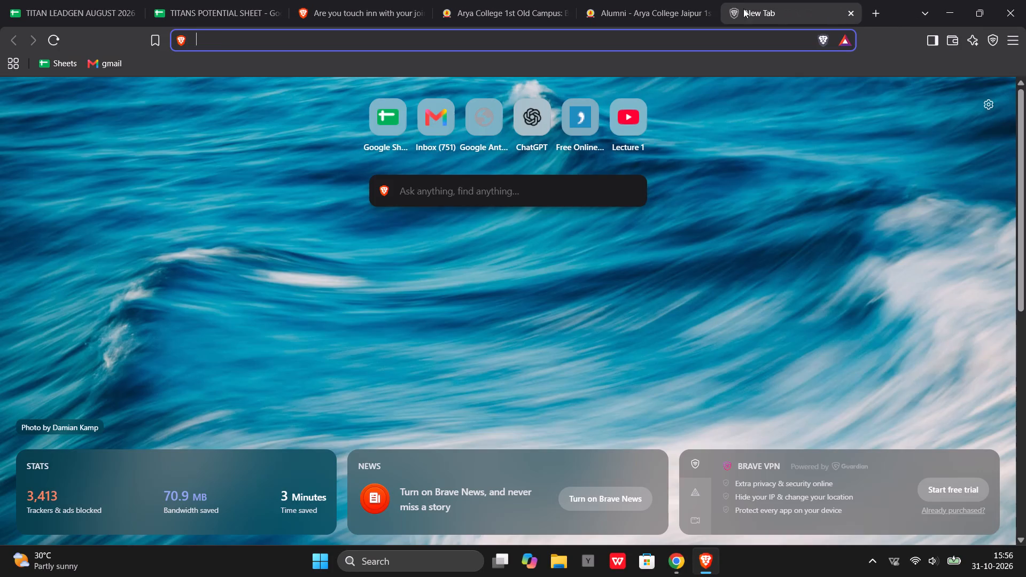
left_click(520, 31)
left_click(522, 38)
type("Arya college")
key("space")
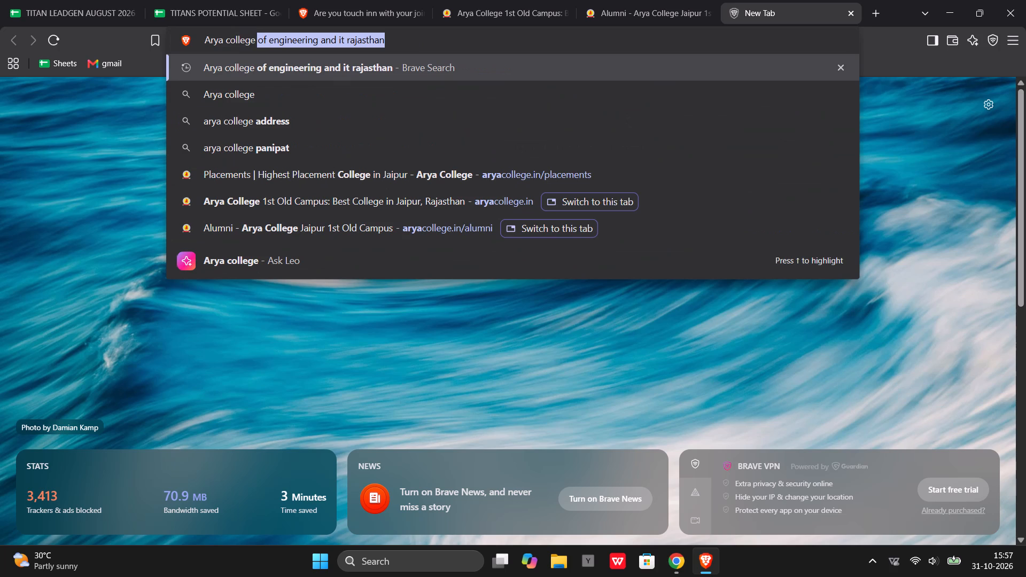
type("of engiinneering and it")
key("space")
key("space")
type("jaipur")
key("Return")
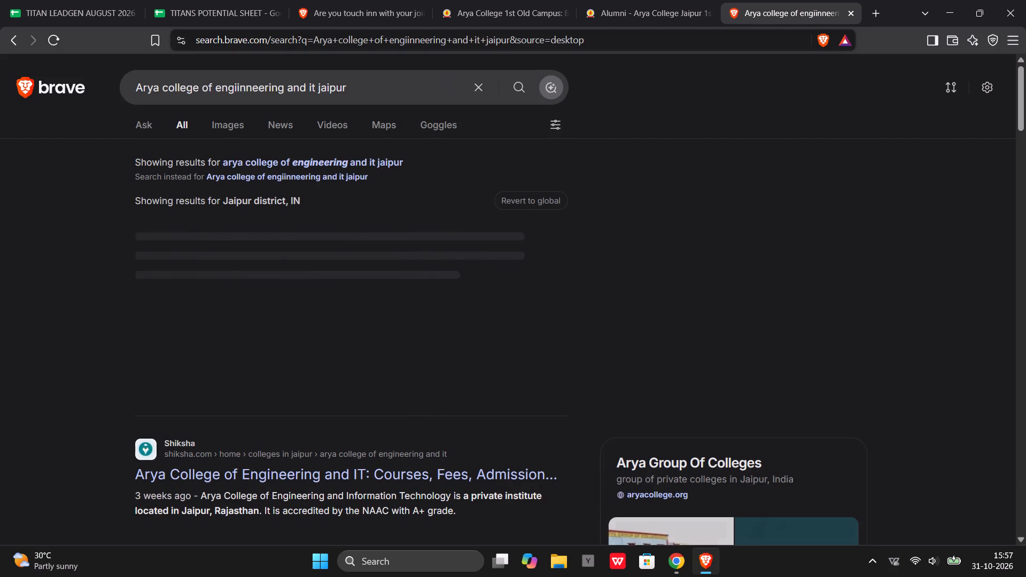
left_click(234, 129)
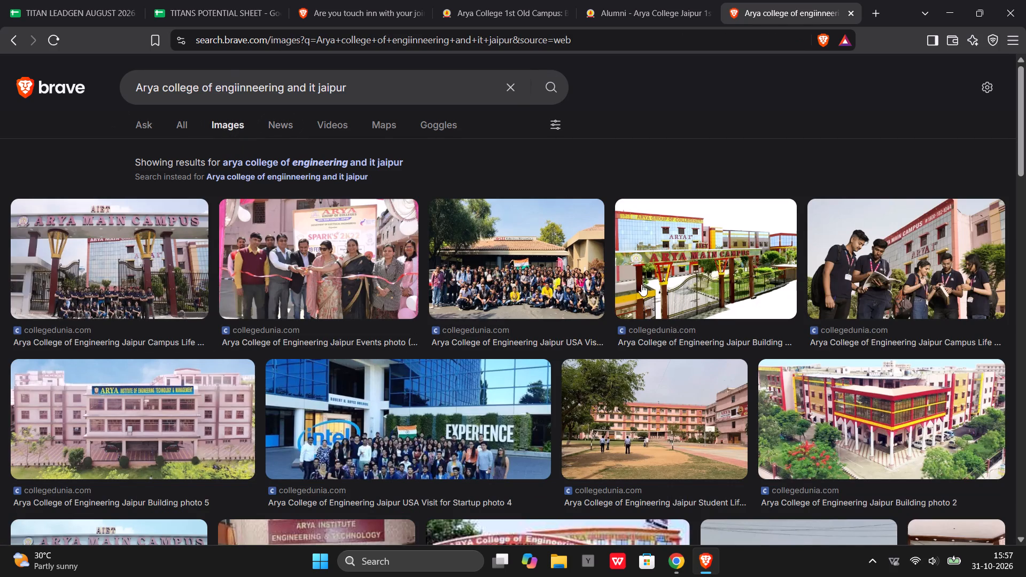
Examine the image results for the college's campus, events and student photos down to the end of the page.
scroll(644, 284, "down", 8)
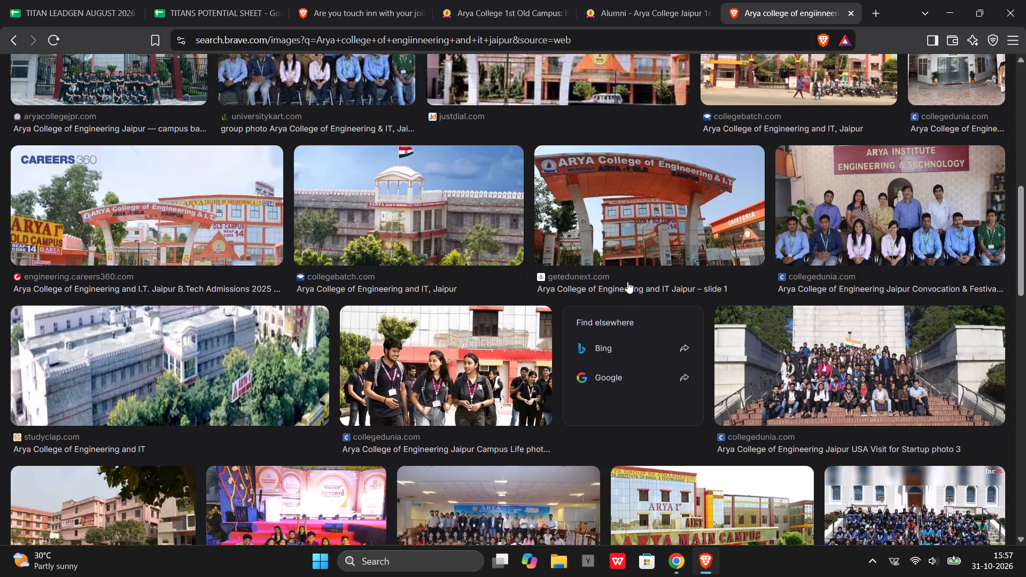
scroll(571, 262, "down", 2)
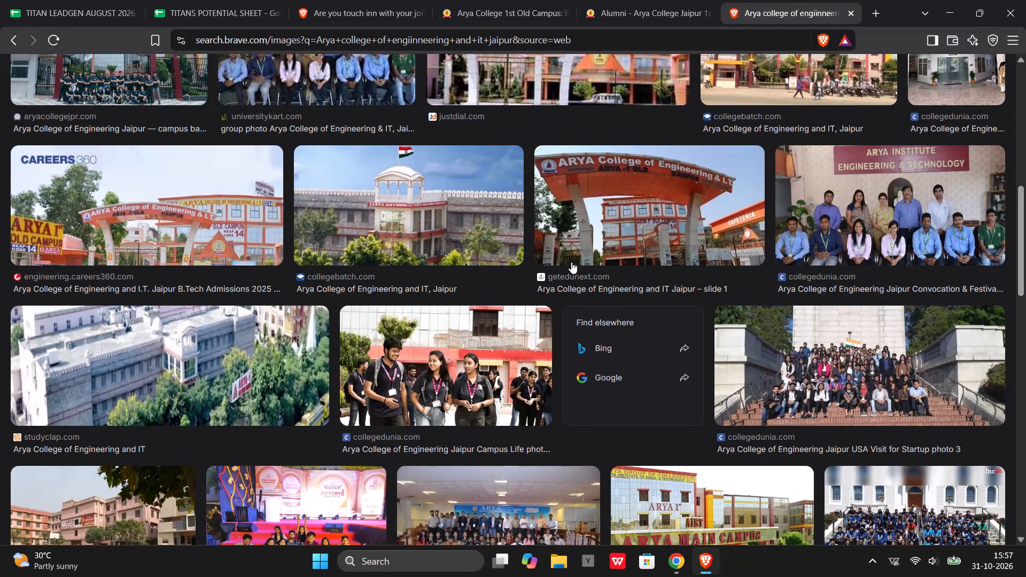
scroll(571, 262, "down", 3)
scroll(488, 277, "down", 4)
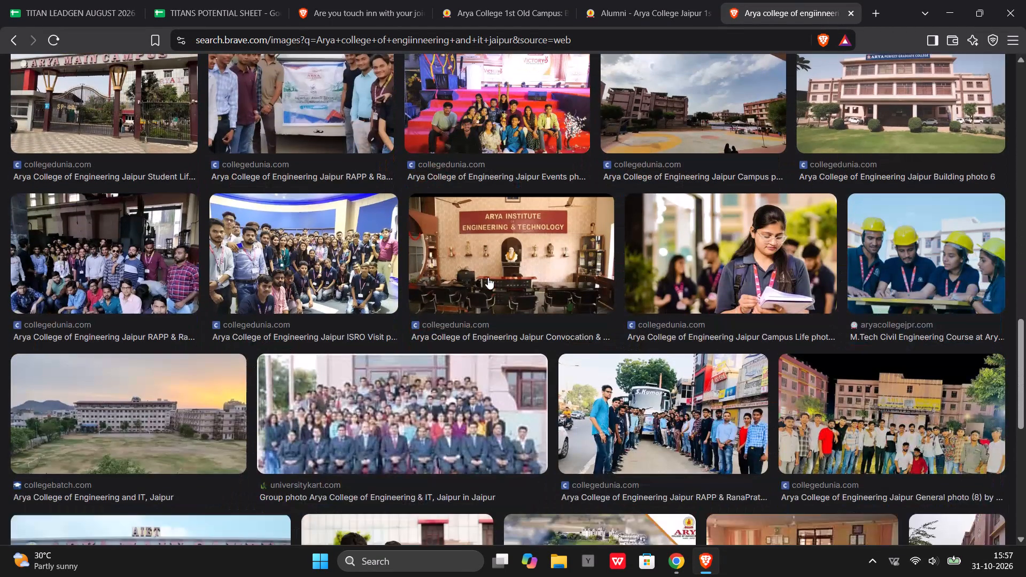
scroll(488, 277, "down", 4)
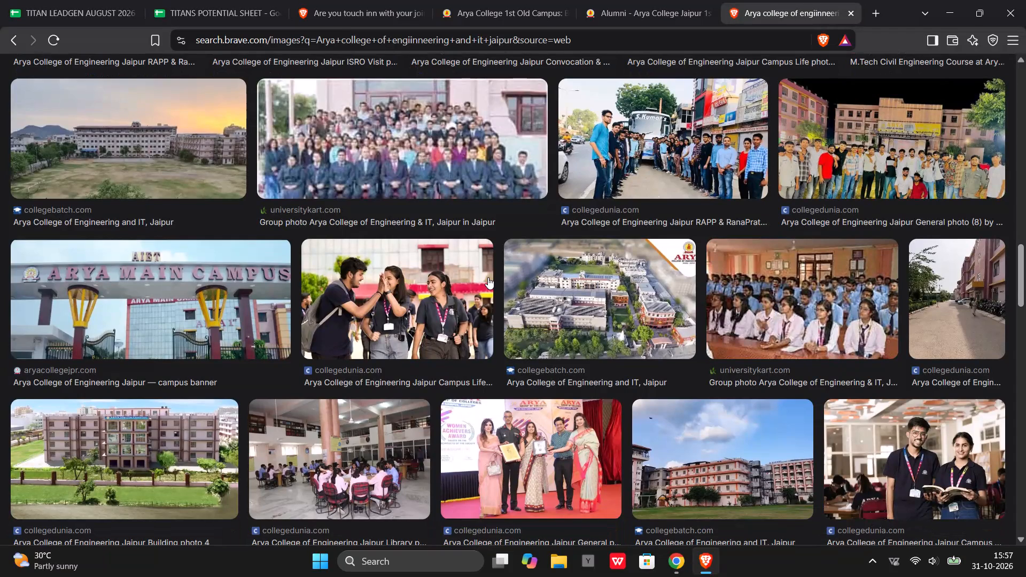
scroll(629, 253, "down", 2)
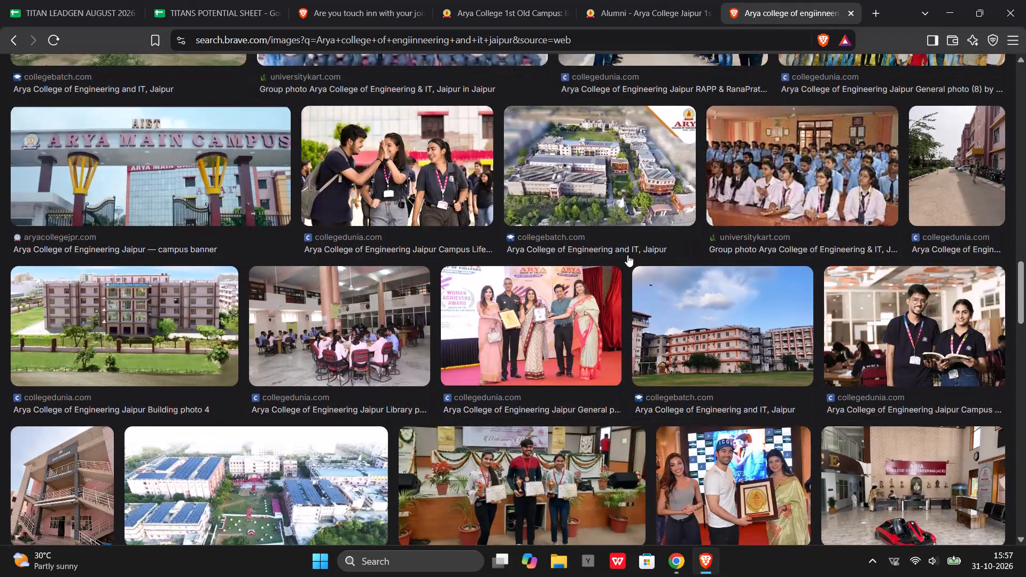
scroll(582, 262, "down", 5)
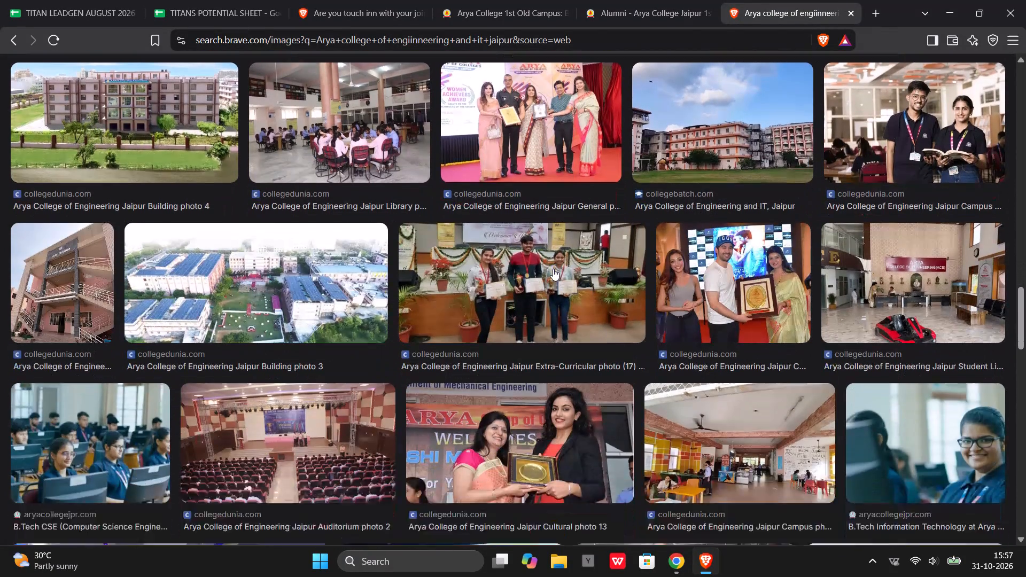
scroll(553, 269, "down", 8)
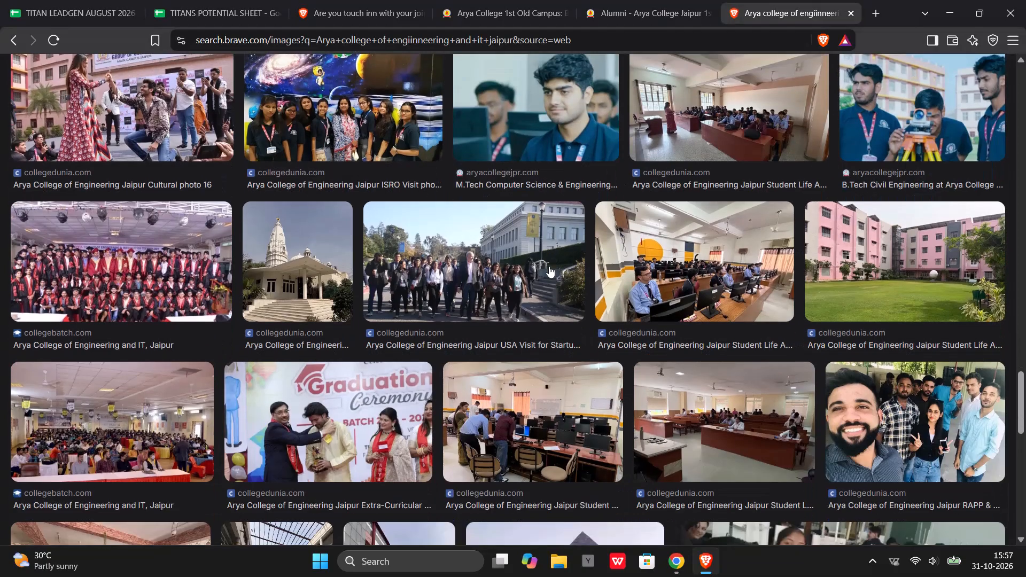
scroll(549, 266, "down", 6)
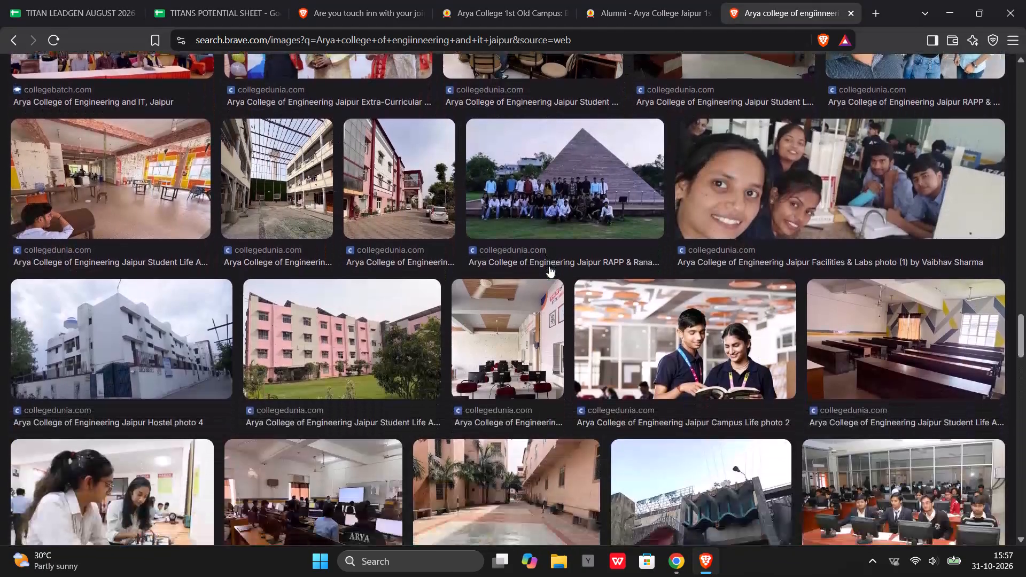
scroll(549, 266, "down", 18)
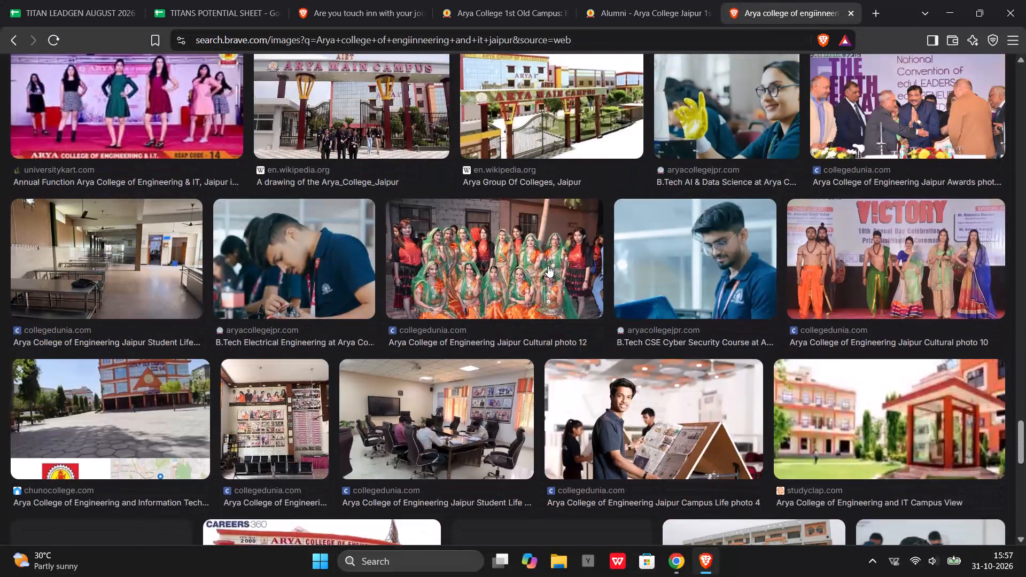
scroll(548, 266, "down", 15)
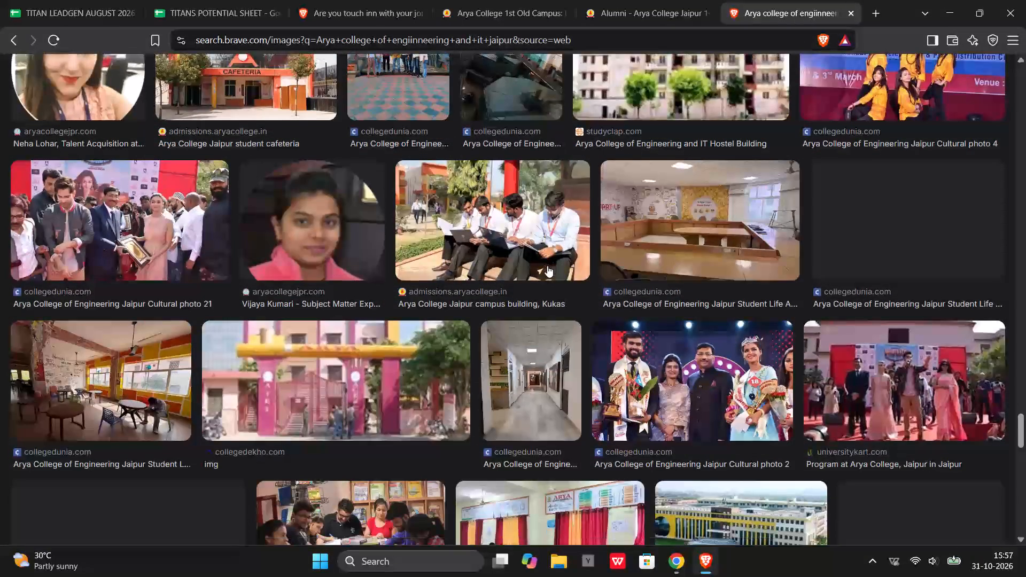
scroll(547, 266, "down", 10)
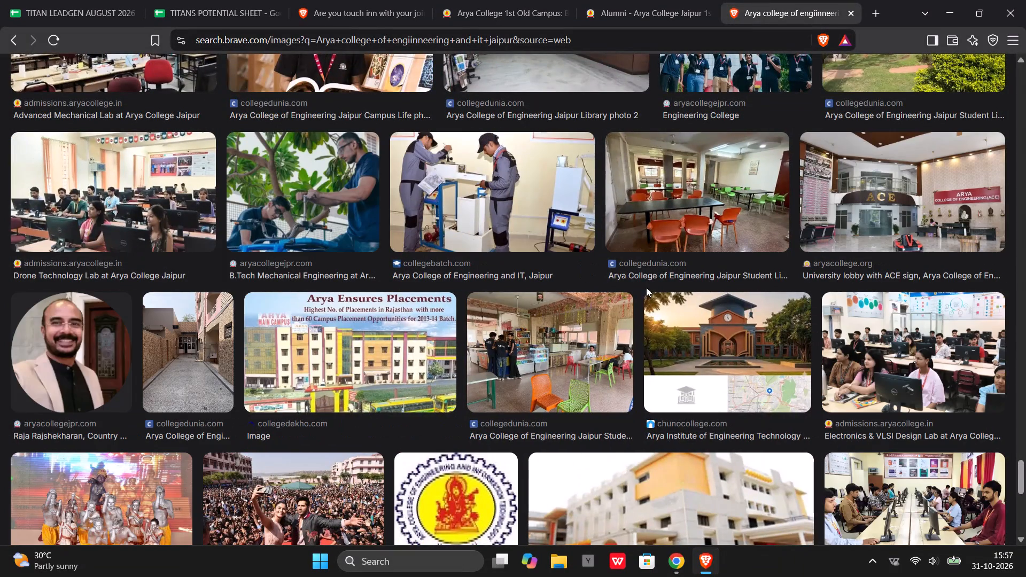
scroll(607, 277, "down", 9)
scroll(605, 274, "up", 4)
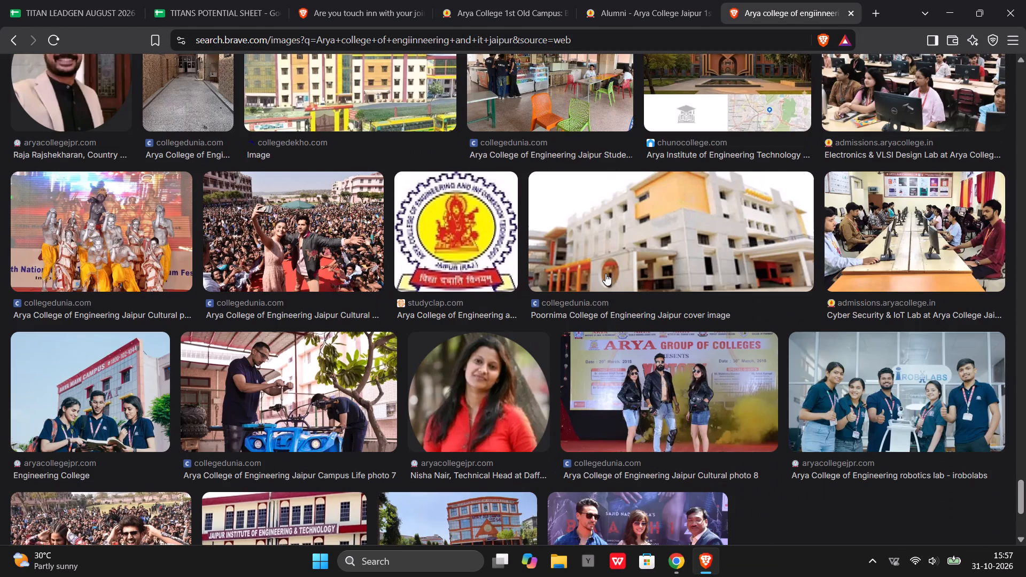
scroll(644, 274, "down", 3)
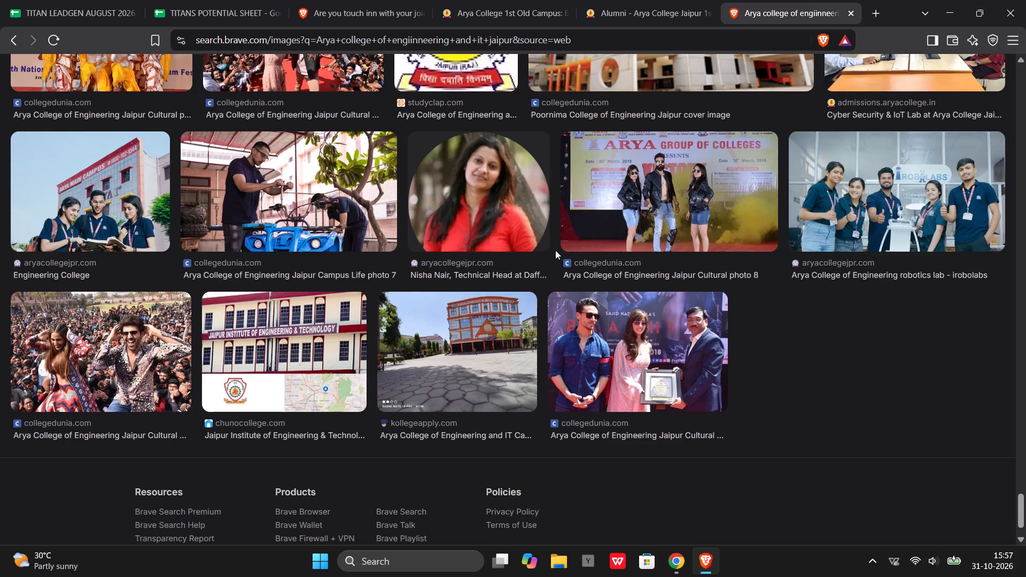
scroll(555, 250, "down", 8)
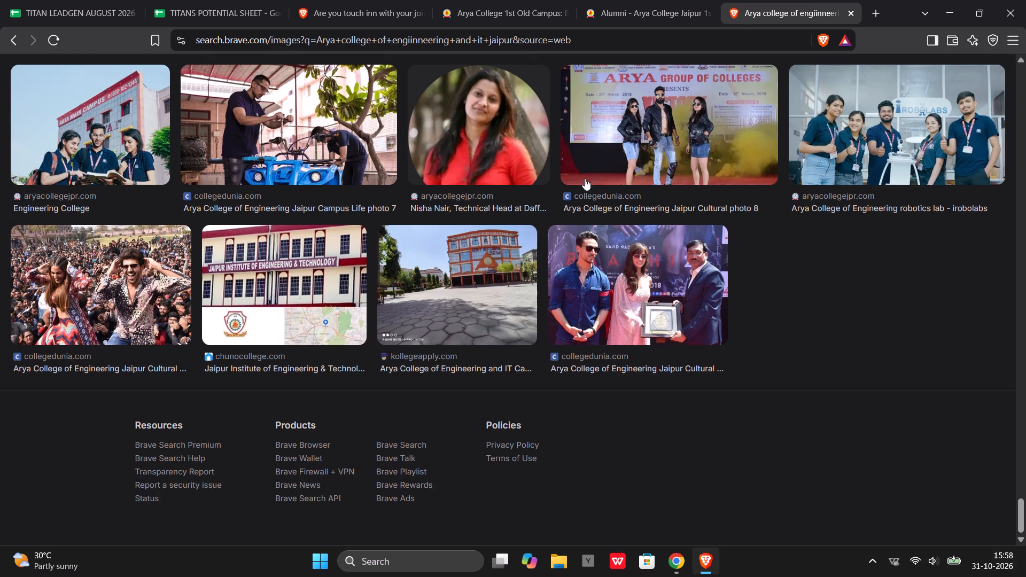
Close the college image search, the Alumni page and the Arya College homepage.
left_click(851, 13)
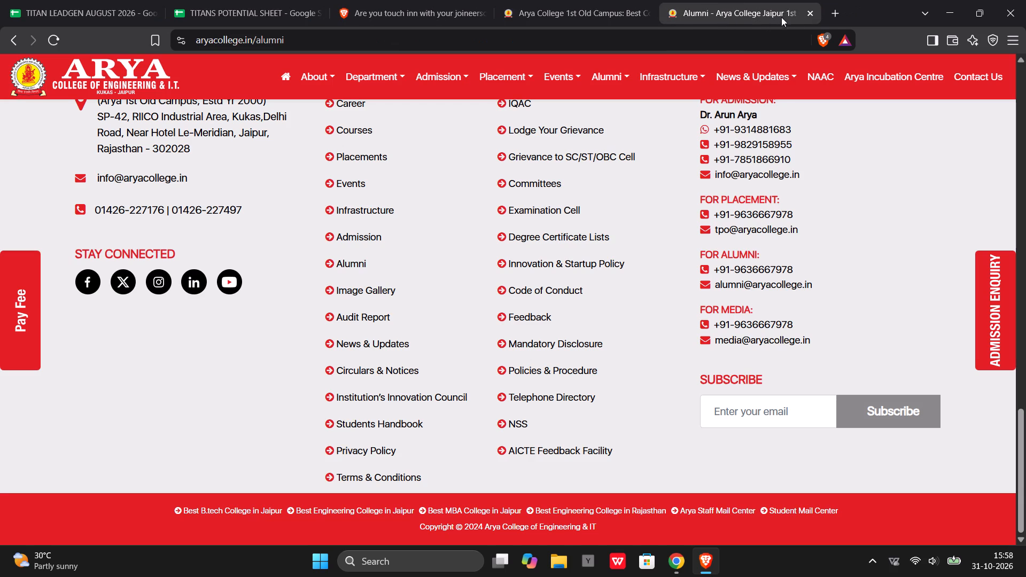
left_click(810, 13)
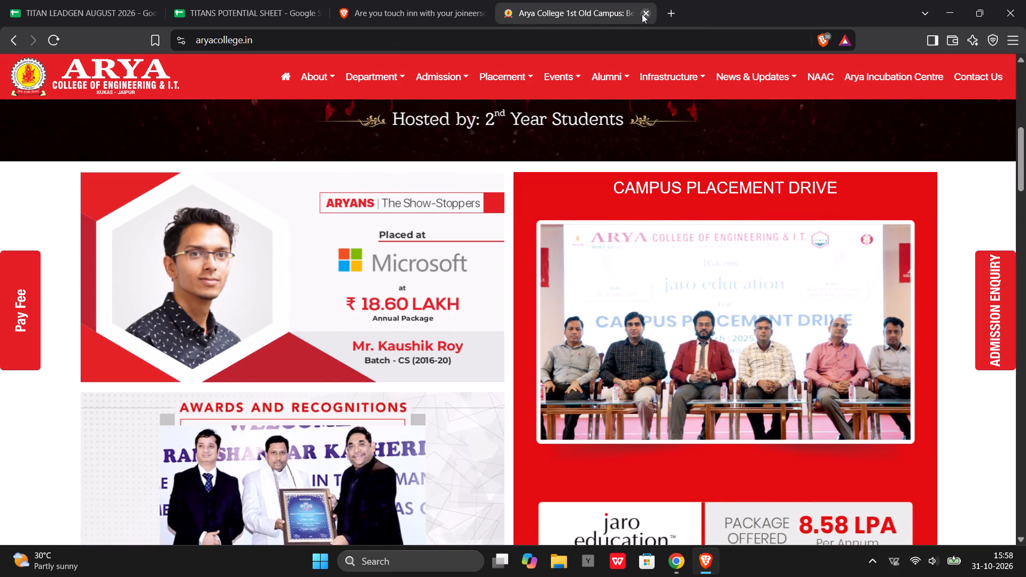
left_click(650, 14)
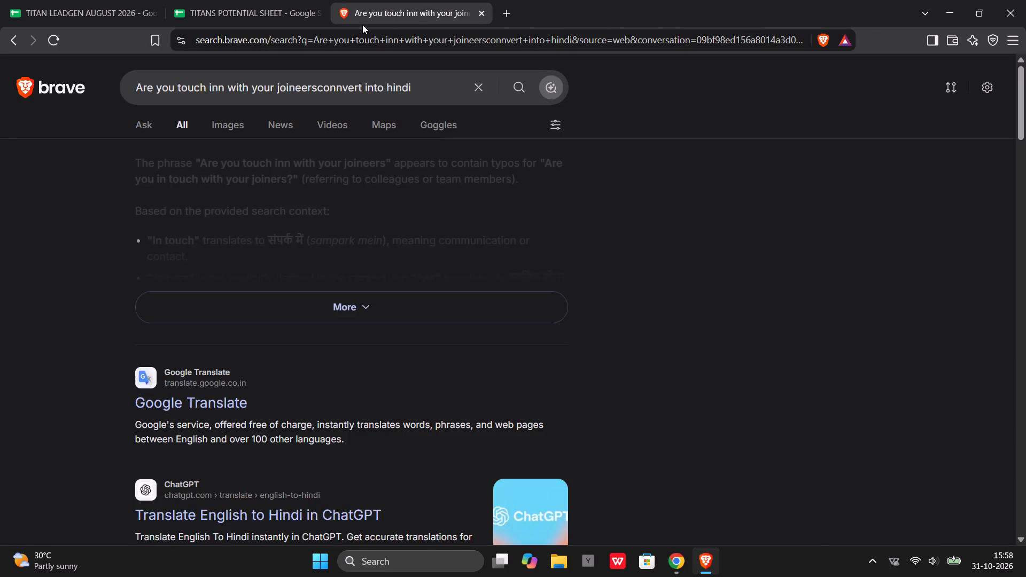
Look through the search results on translating the "in touch with your joiners" phrase into Hindi.
scroll(229, 332, "down", 6)
scroll(270, 307, "down", 2)
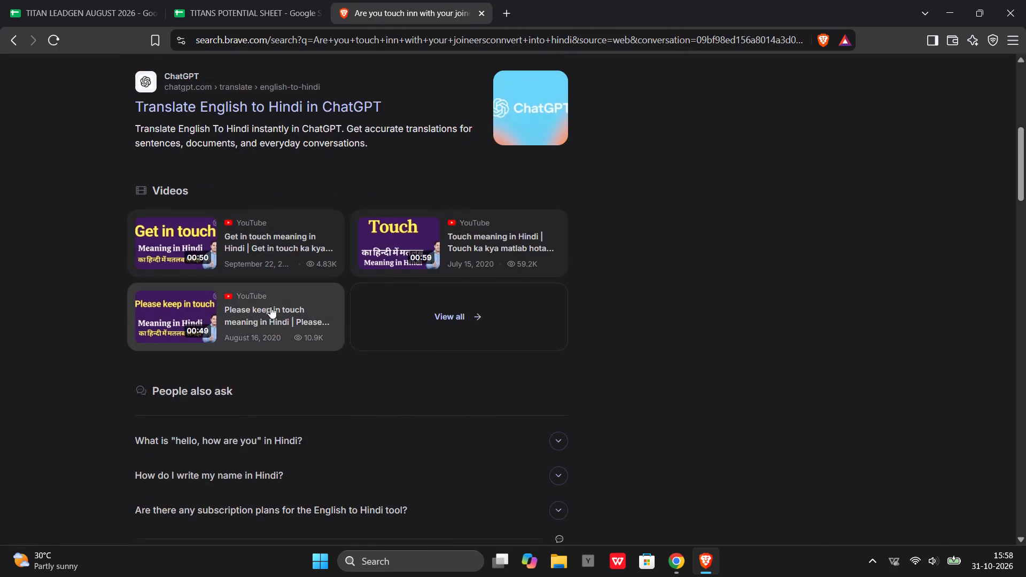
scroll(270, 307, "down", 2)
scroll(269, 297, "up", 5)
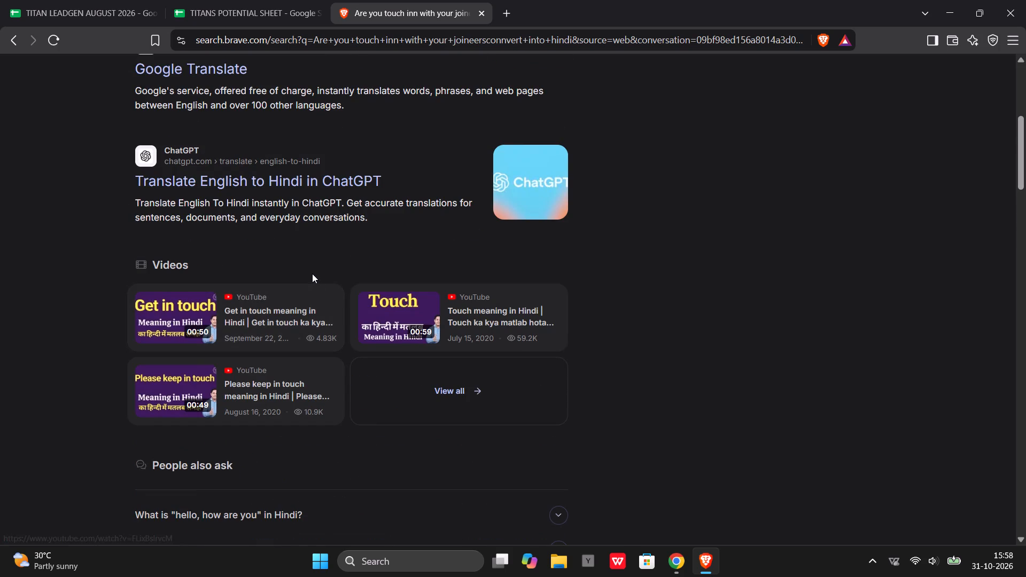
scroll(312, 274, "down", 13)
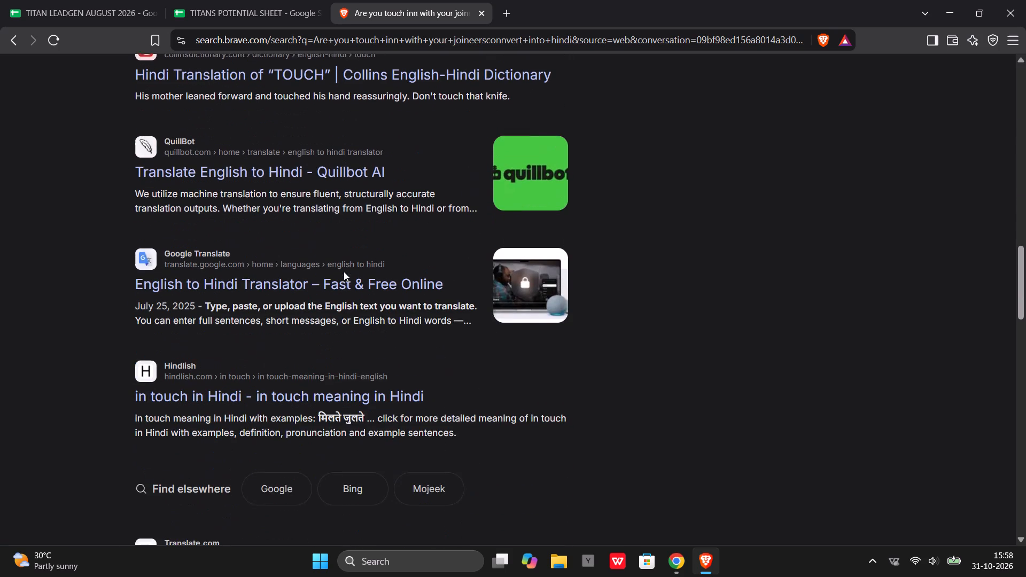
scroll(345, 270, "down", 7)
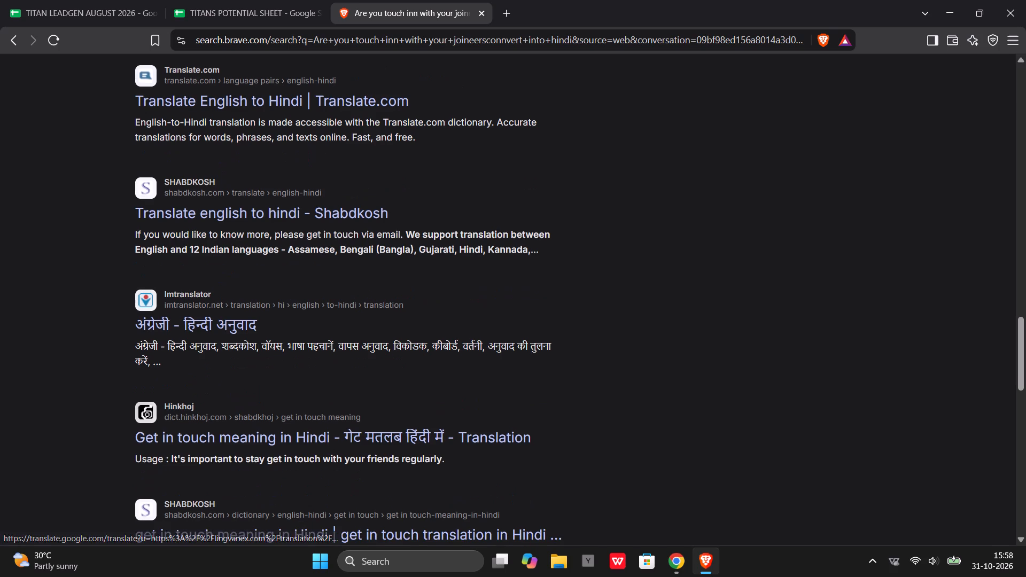
scroll(346, 269, "down", 20)
scroll(357, 264, "down", 7)
scroll(357, 264, "up", 20)
scroll(357, 264, "up", 2)
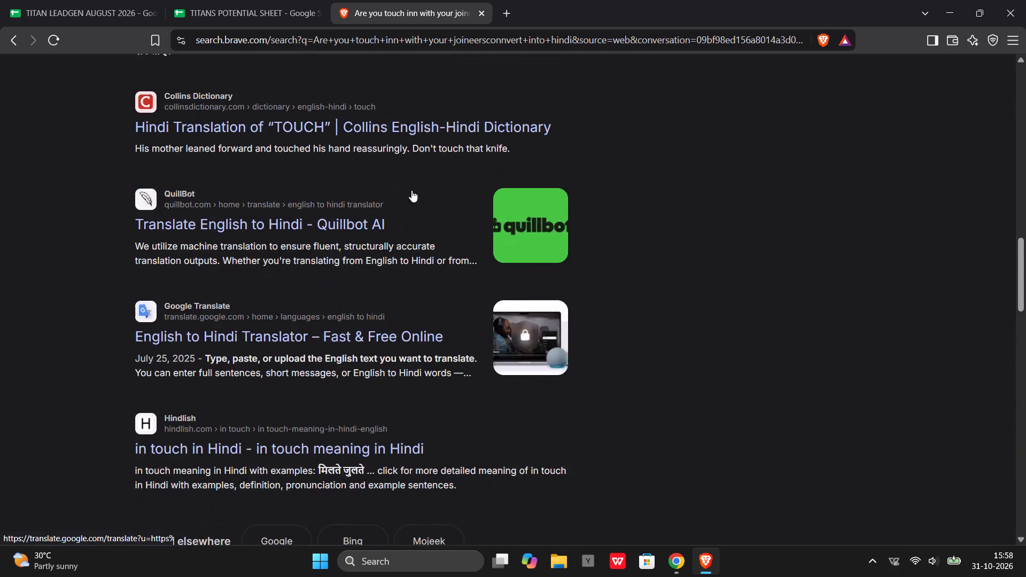
scroll(428, 161, "up", 6)
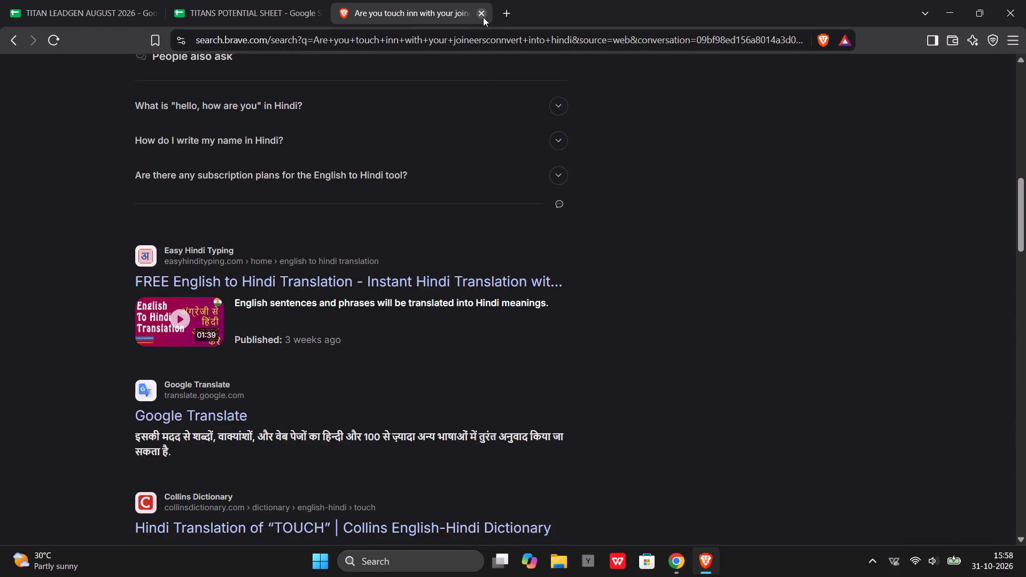
Close the Hindi translation search and return to the TITAN LEADGEN AUGUST 2026 spreadsheet.
left_click(481, 15)
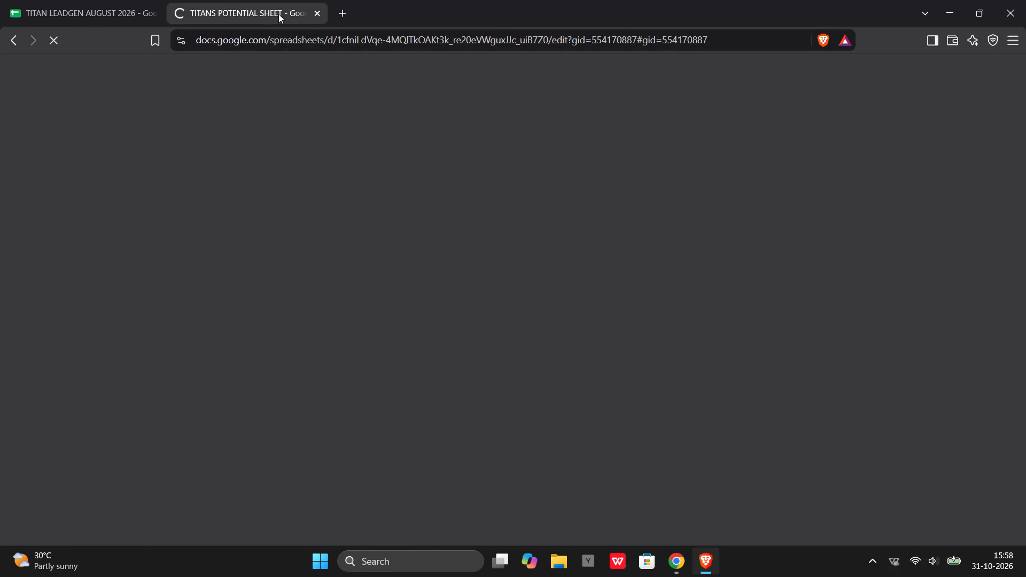
left_click(68, 11)
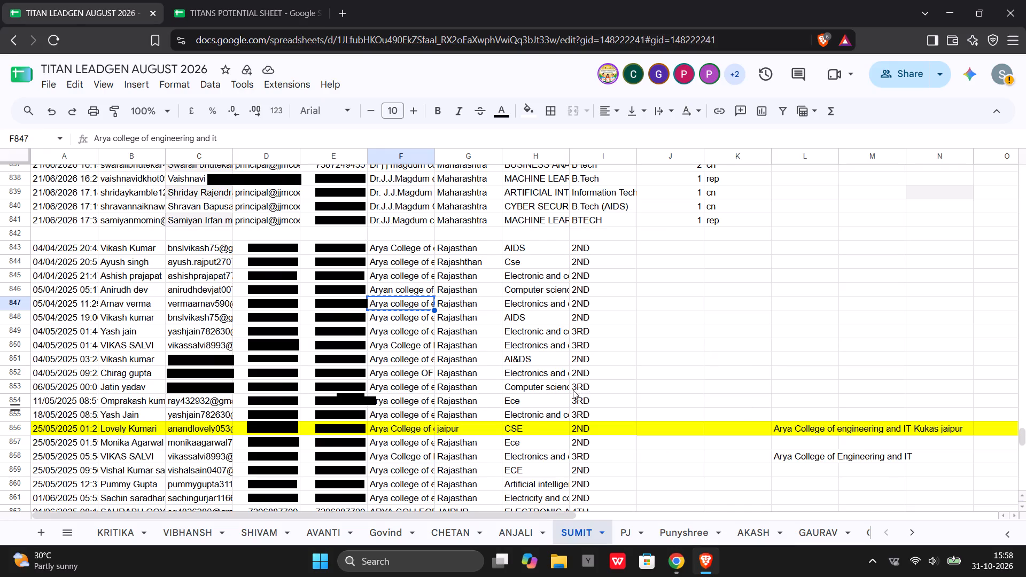
Record the call status "pass out" in column J for the lead in row 853.
left_click(672, 386)
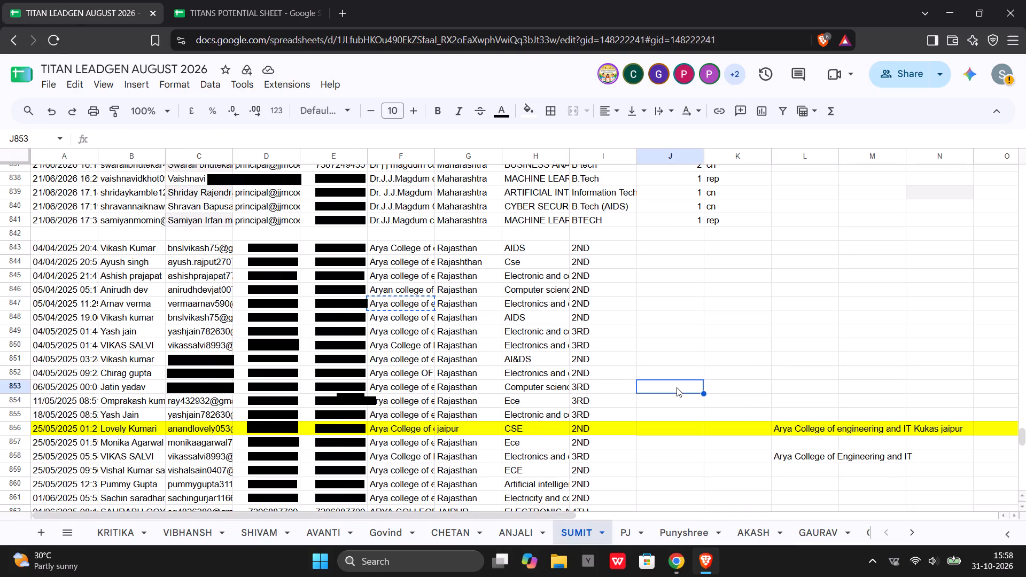
type("pass")
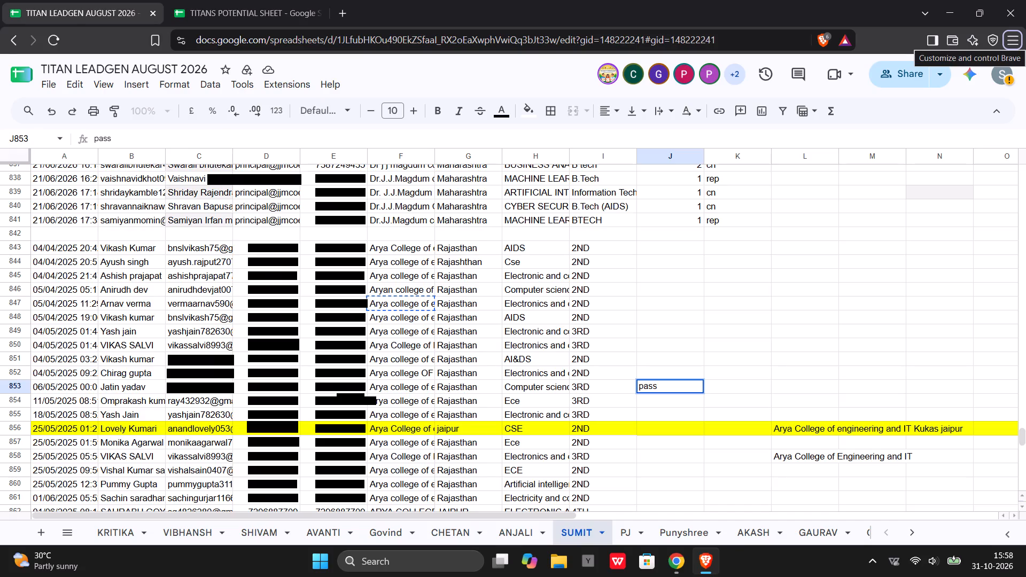
key("o")
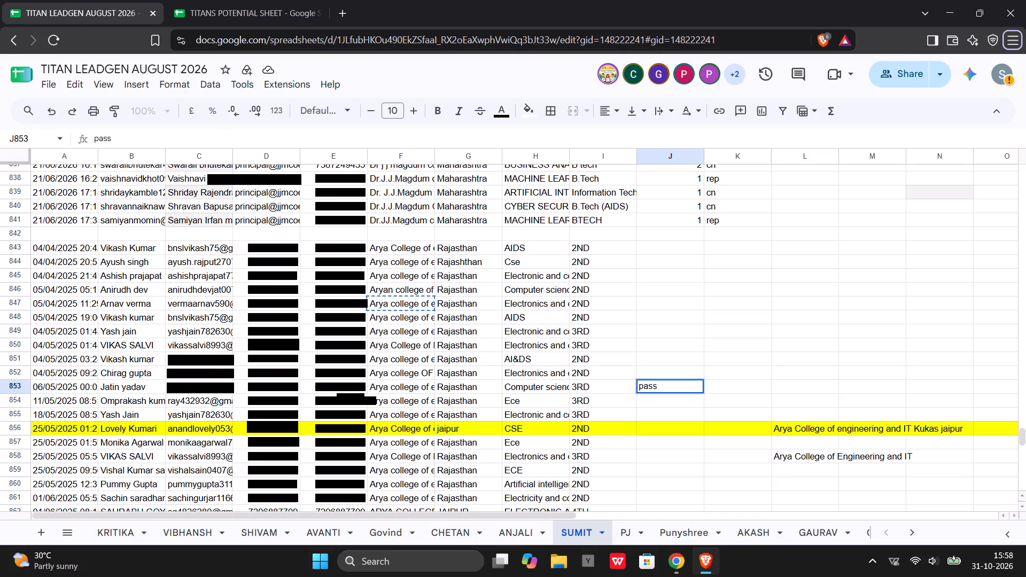
left_click(677, 387)
key("space")
type("out")
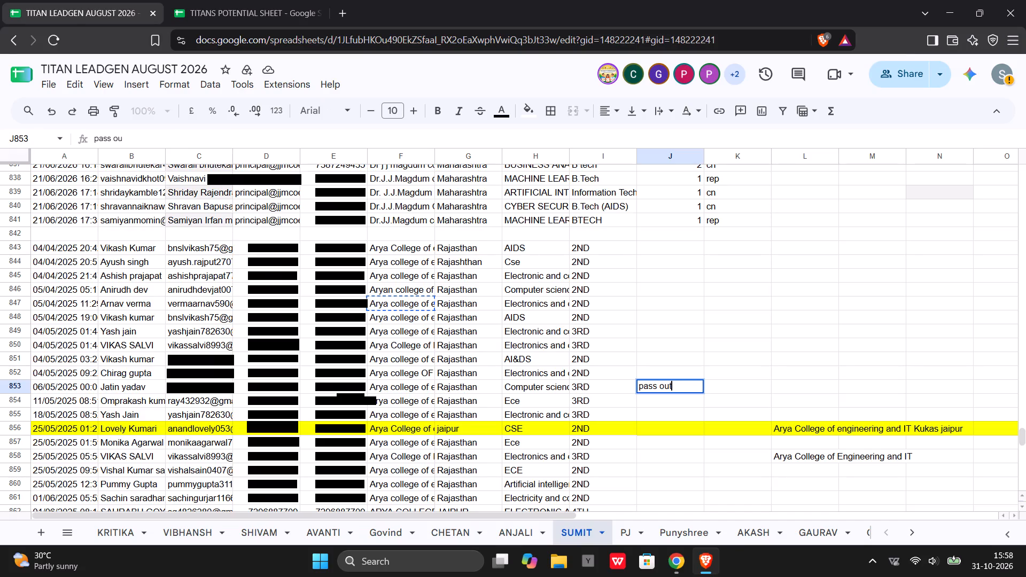
left_click(722, 389)
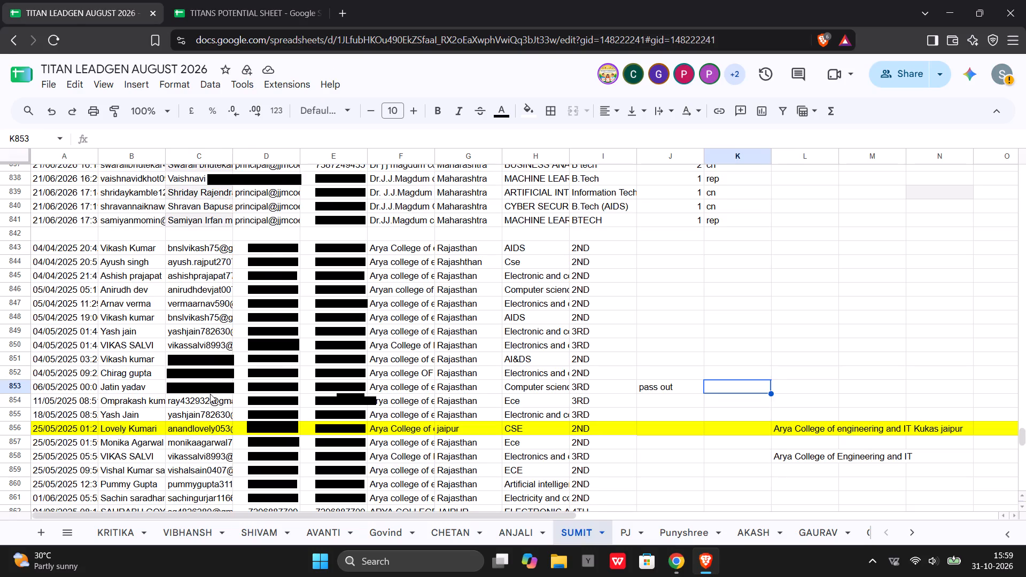
Select the pass-out lead's row 853 from column A through column L.
scroll(269, 376, "down", 1)
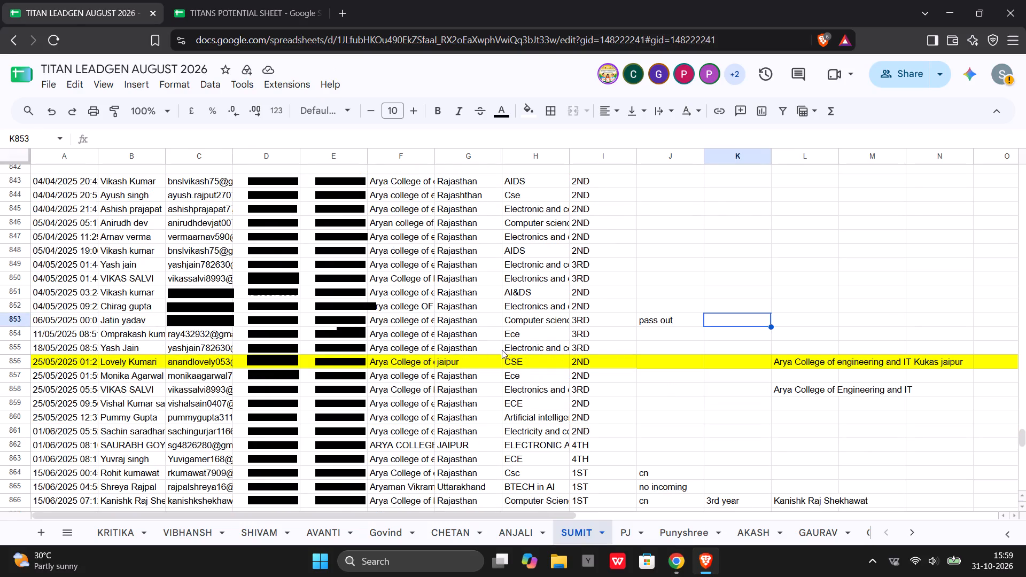
scroll(213, 363, "up", 1)
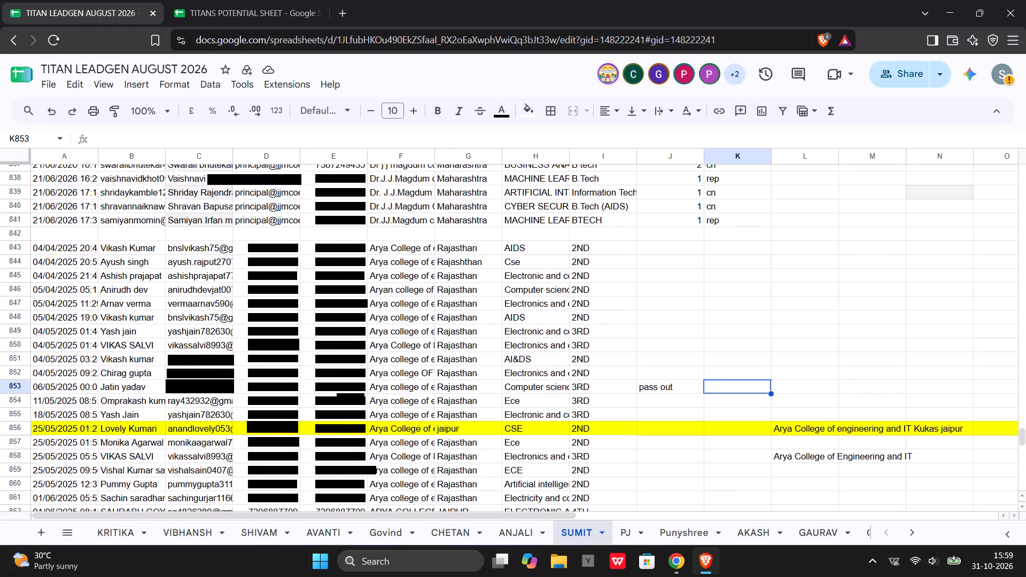
left_click(277, 389)
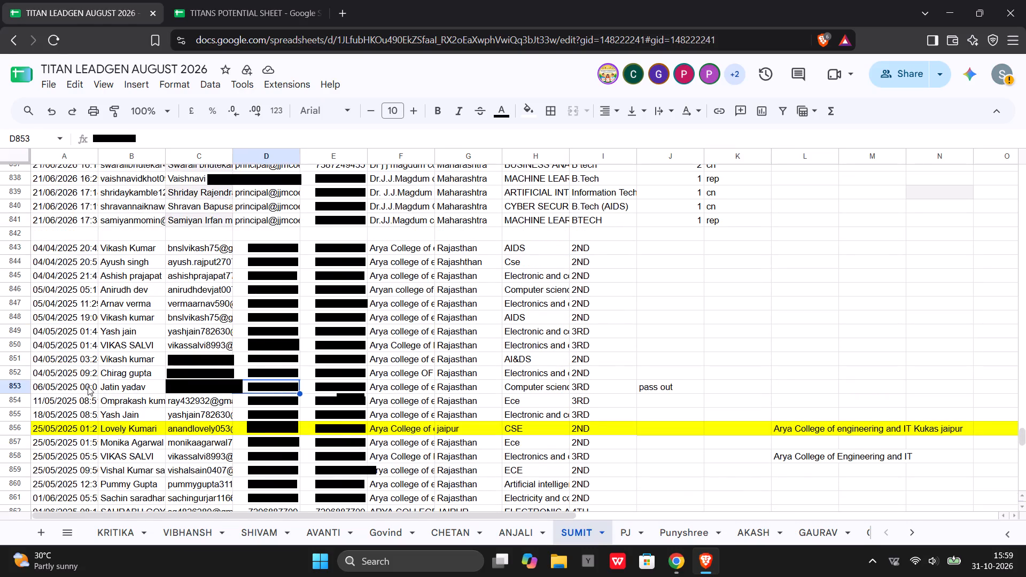
left_click_drag(89, 387, 794, 388)
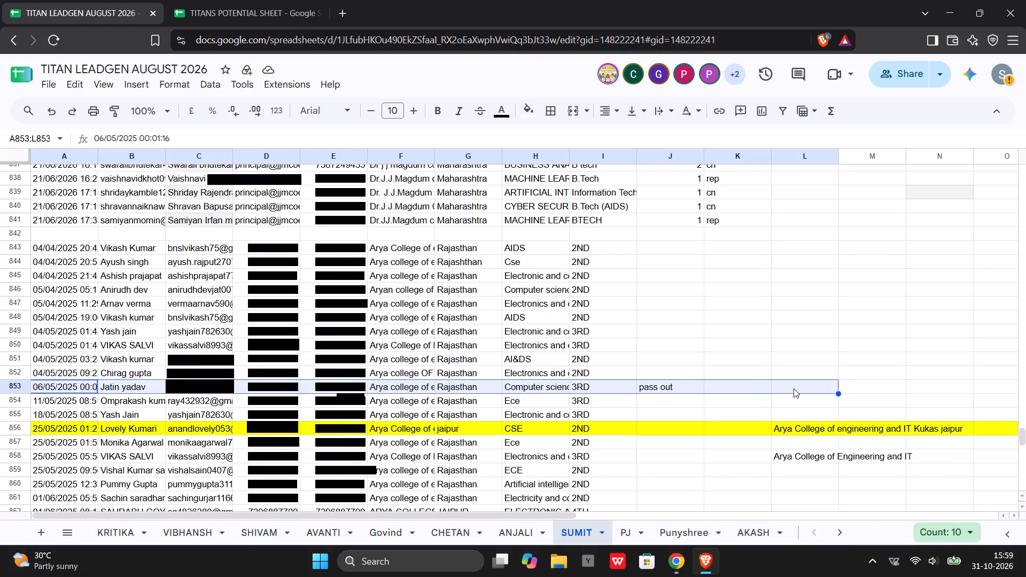
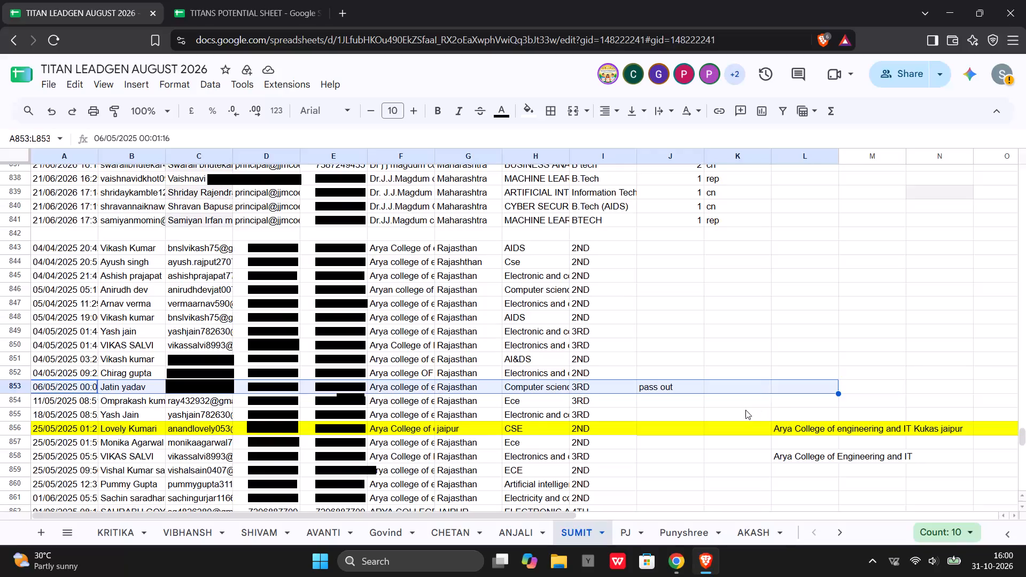
Record the note "no contact" in column K for the pass-out lead in row 853.
left_click(741, 410)
left_click(744, 386)
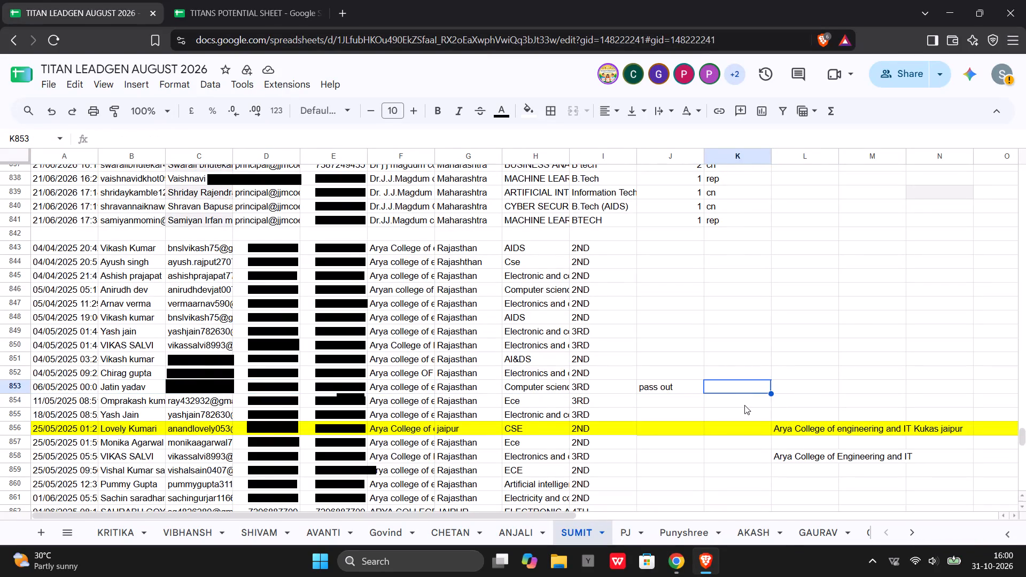
type("no")
key("space")
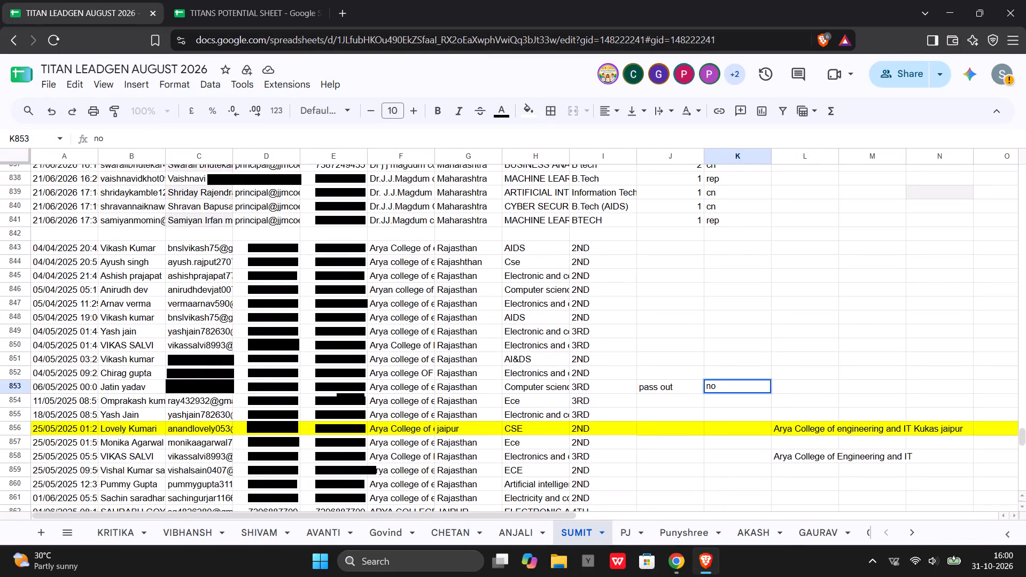
type("co")
key("n")
type("tact")
key("space")
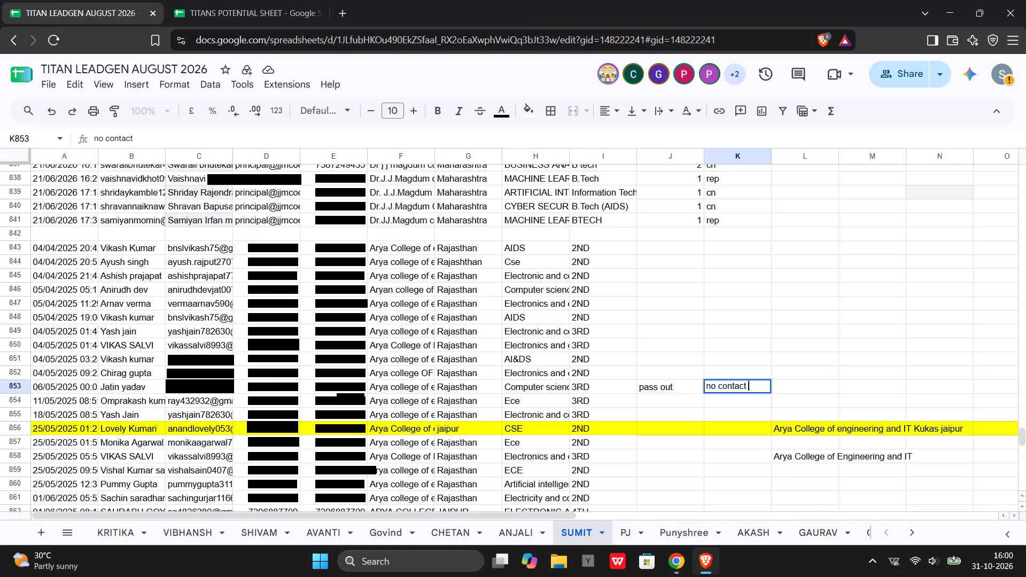
key("BackSpace")
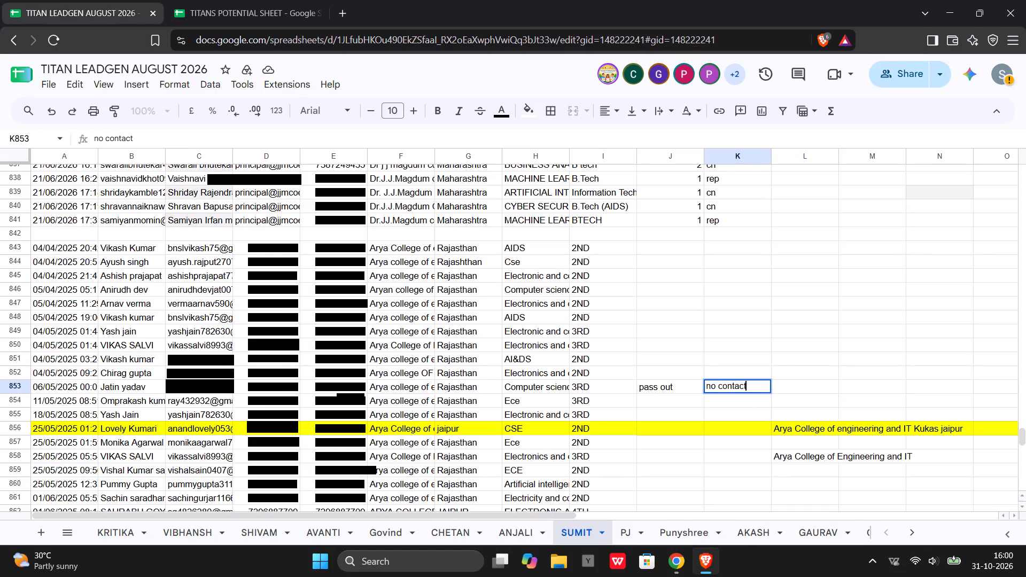
left_click(750, 397)
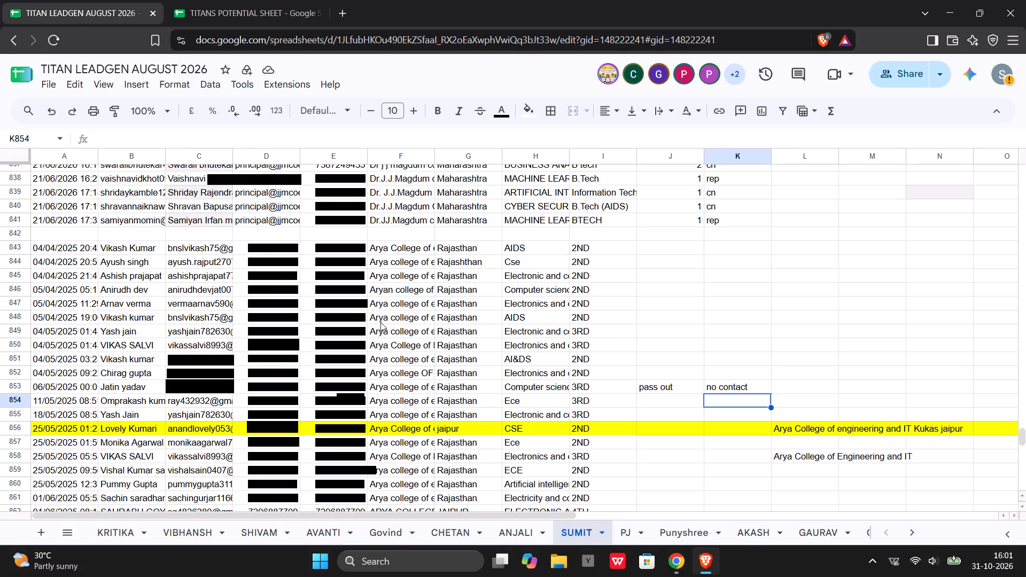
Select the lead's row 848 from column A through column M.
right_click(282, 319)
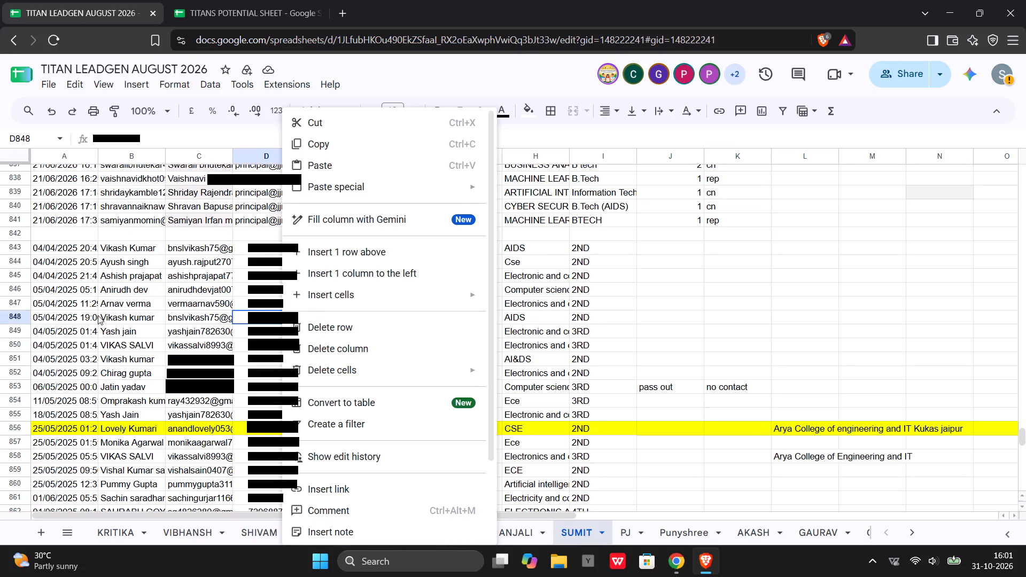
left_click_drag(85, 314, 850, 315)
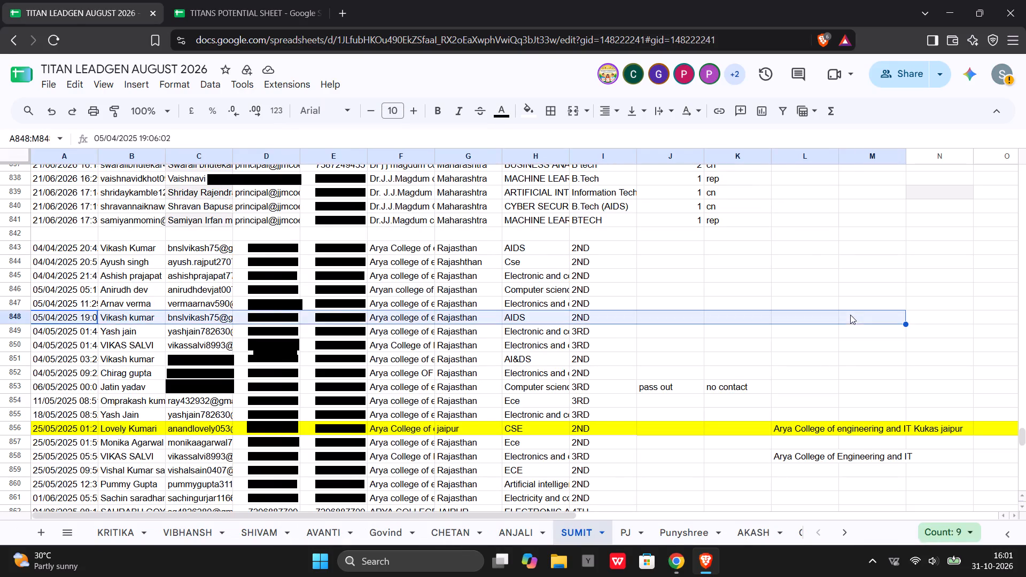
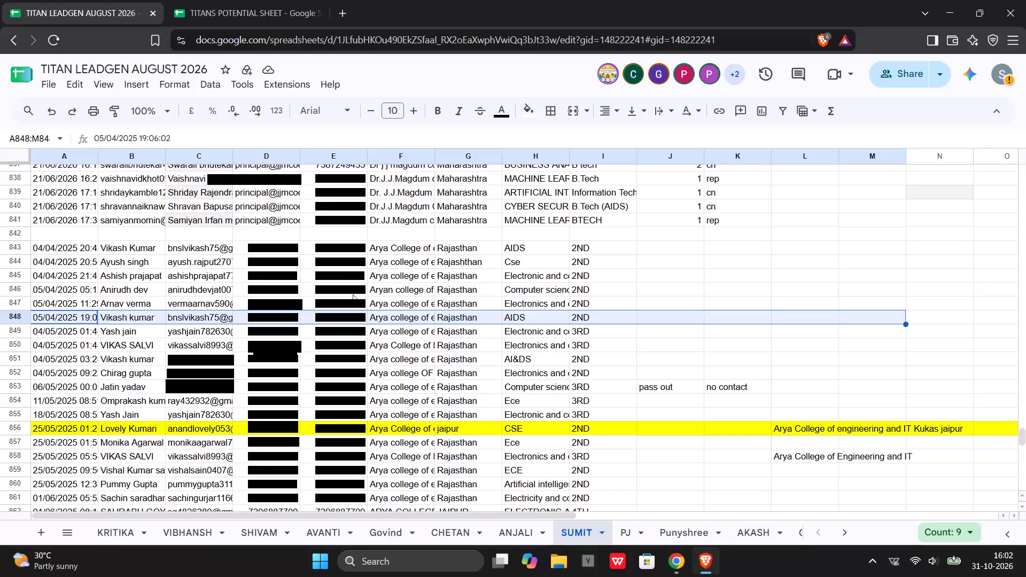
Record the status "na" in column J for the Arya College lead in row 848.
left_click(665, 331)
left_click(649, 316)
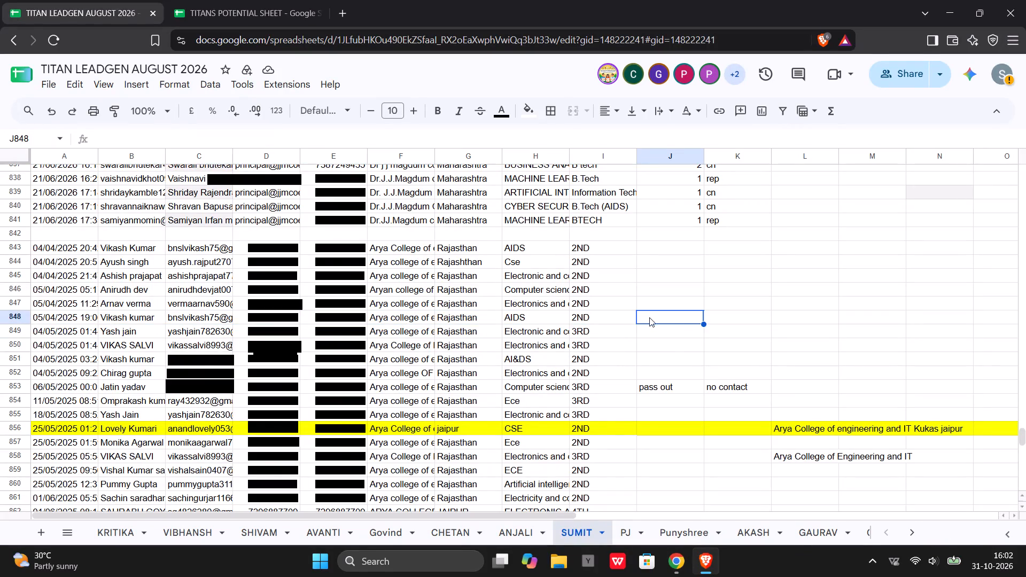
type("na")
left_click(657, 333)
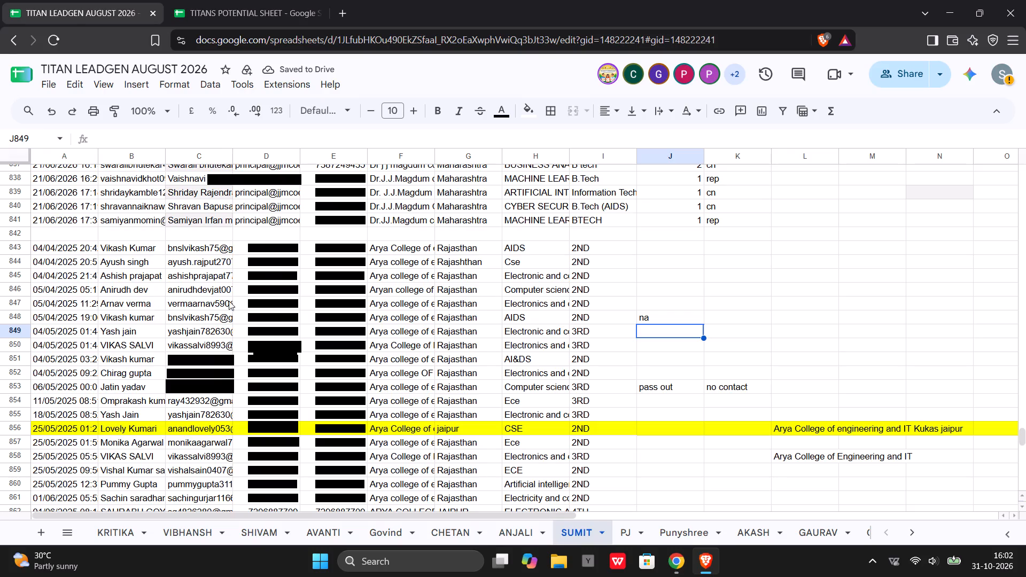
Select the lead's row 847 from column A through column L.
right_click(269, 301)
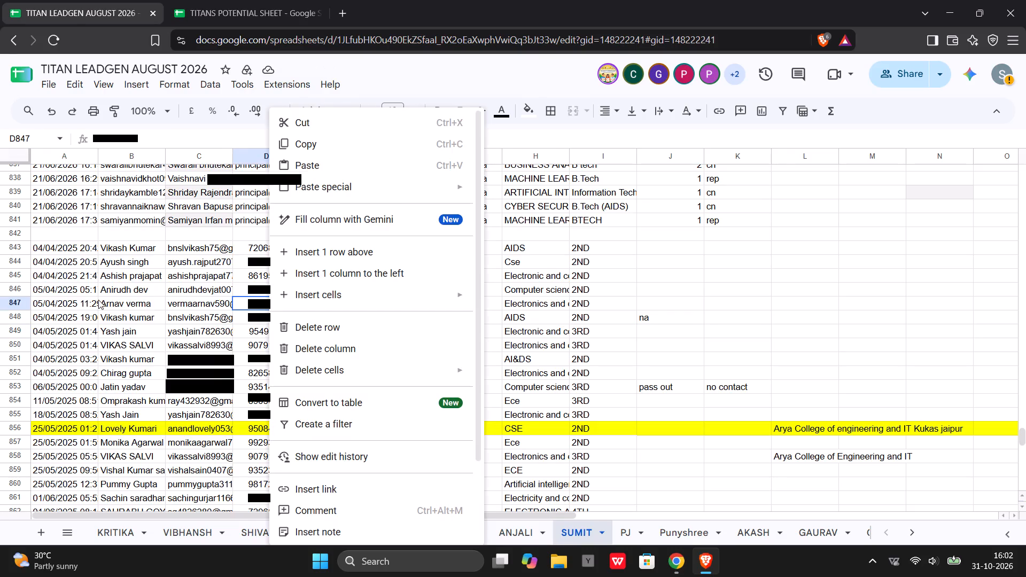
left_click_drag(98, 300, 829, 300)
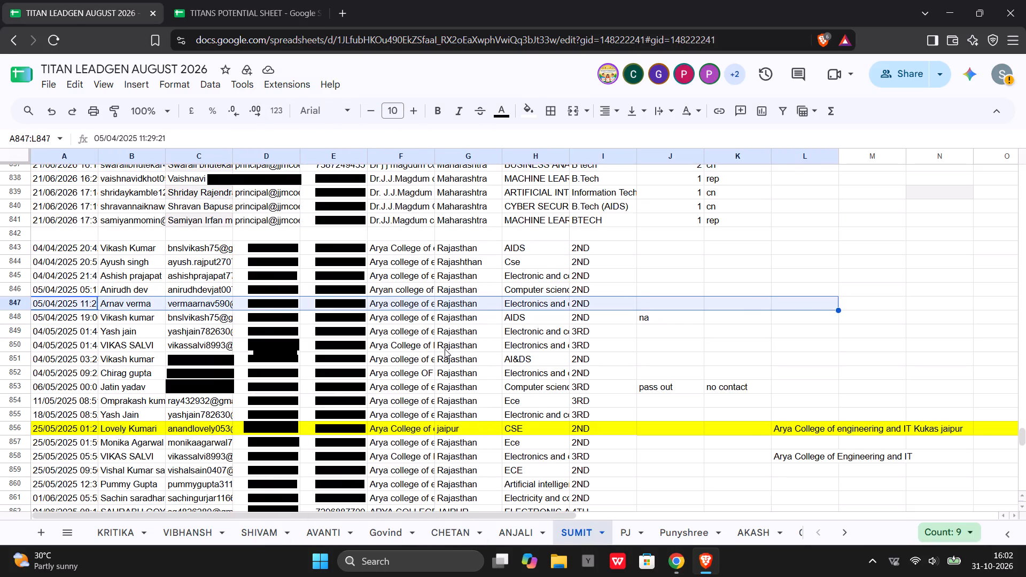
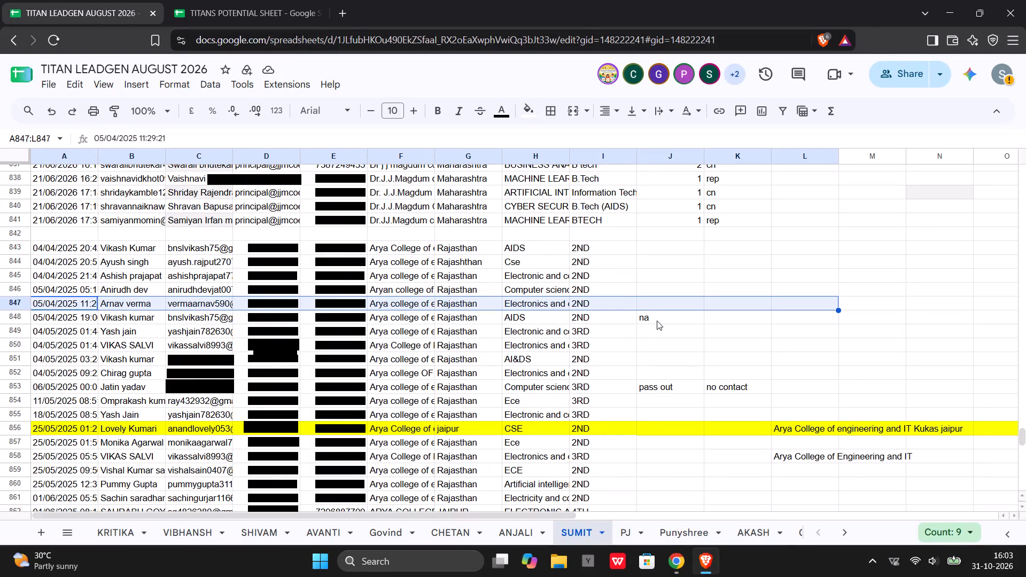
Record the status "4th year" in column J for the Arya College lead in row 847.
left_click(673, 334)
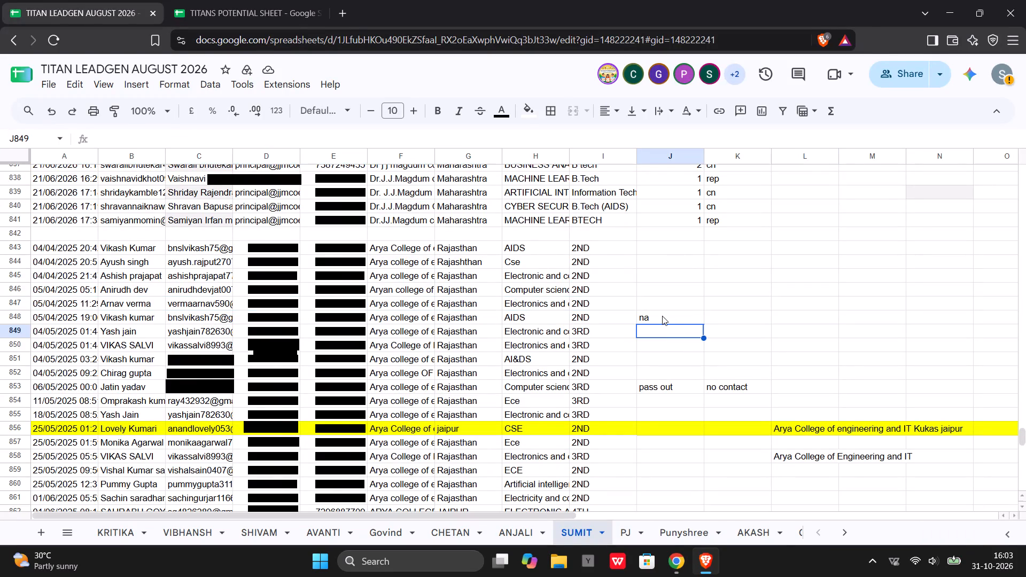
left_click(657, 301)
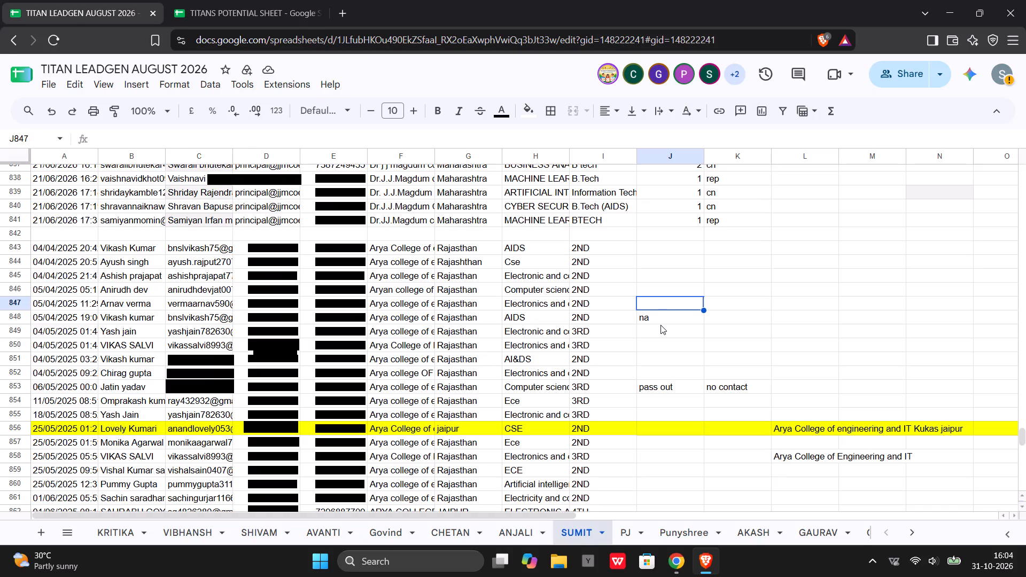
key("4")
type("th")
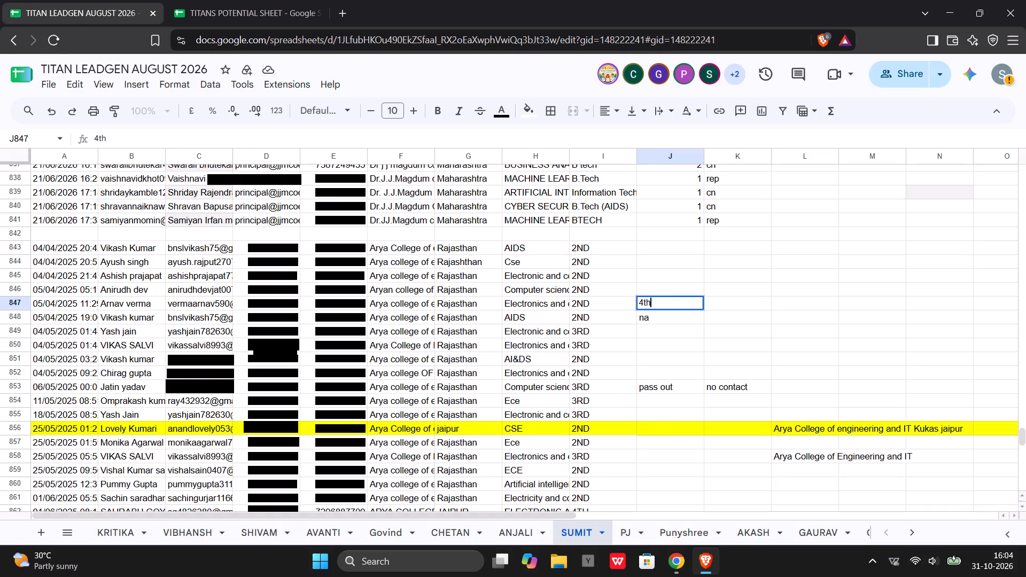
key("space")
key("y")
type("ear")
left_click(730, 308)
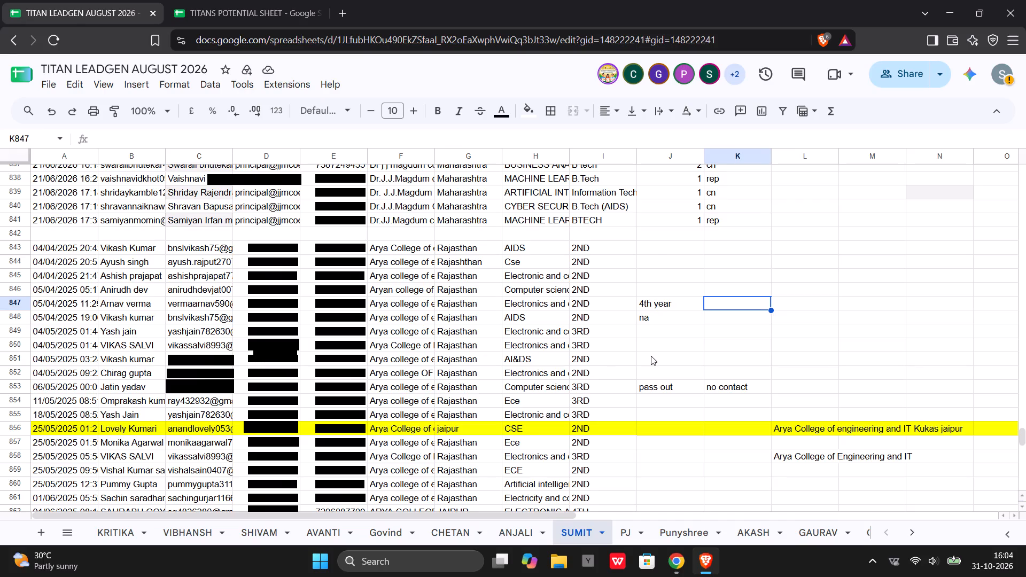
Record the status "pass out" in column J for the Arya College lead in row 850.
scroll(655, 354, "down", 2)
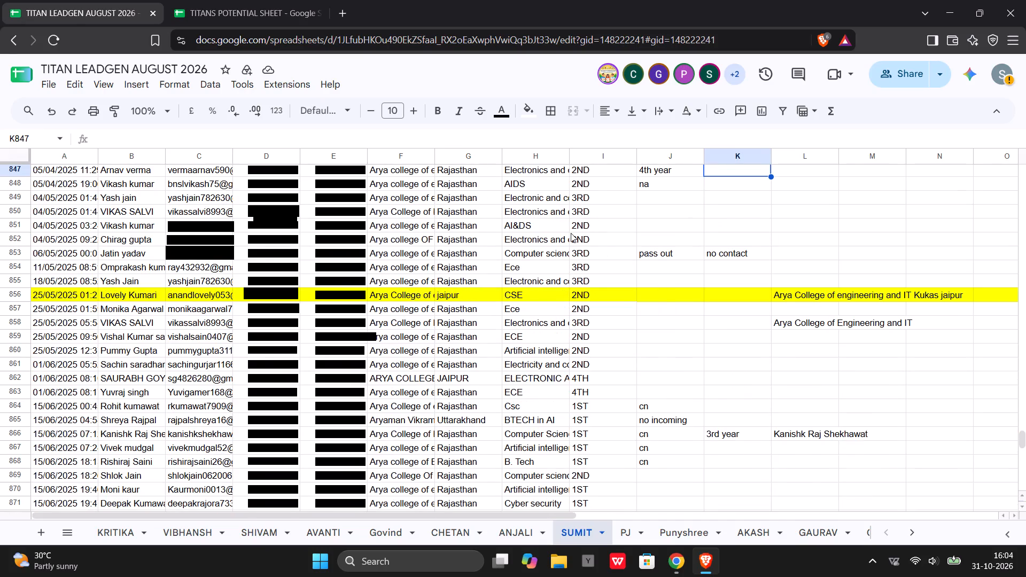
left_click(673, 215)
key("p")
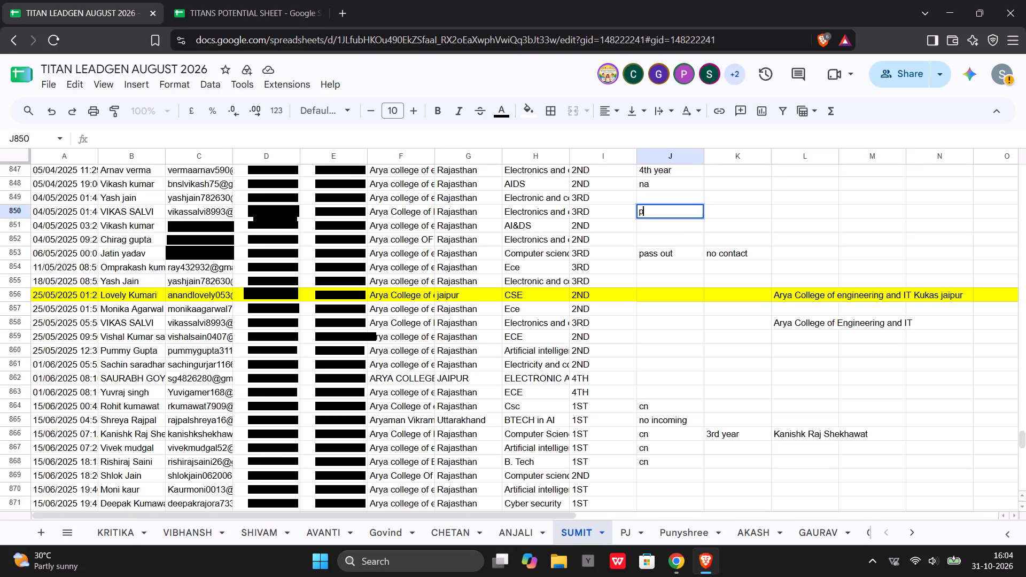
key("a")
type("ss o")
type("ut")
Record the status "na" in column J for the AI&DS lead in row 851.
left_click(663, 224)
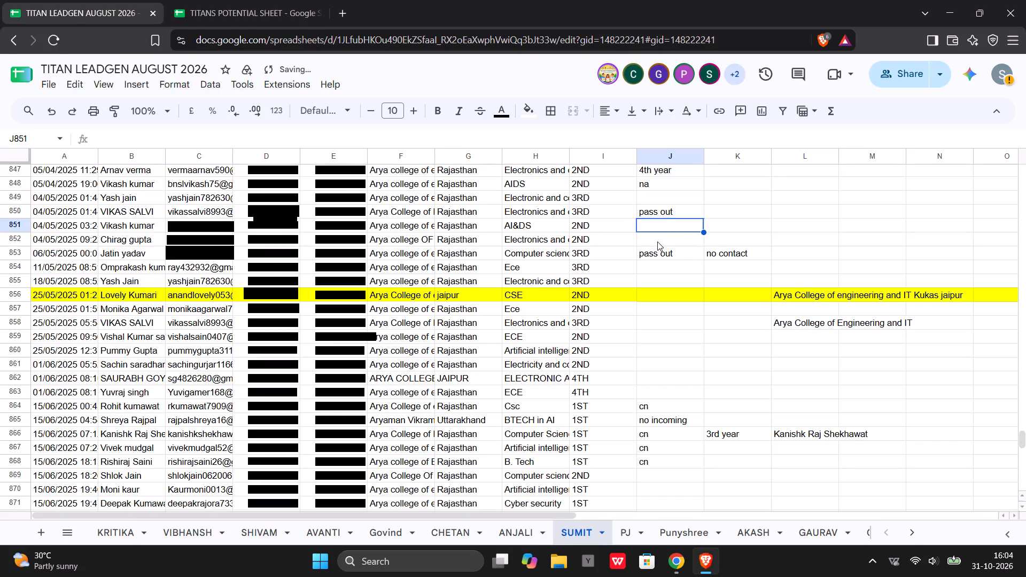
key("n")
key("a")
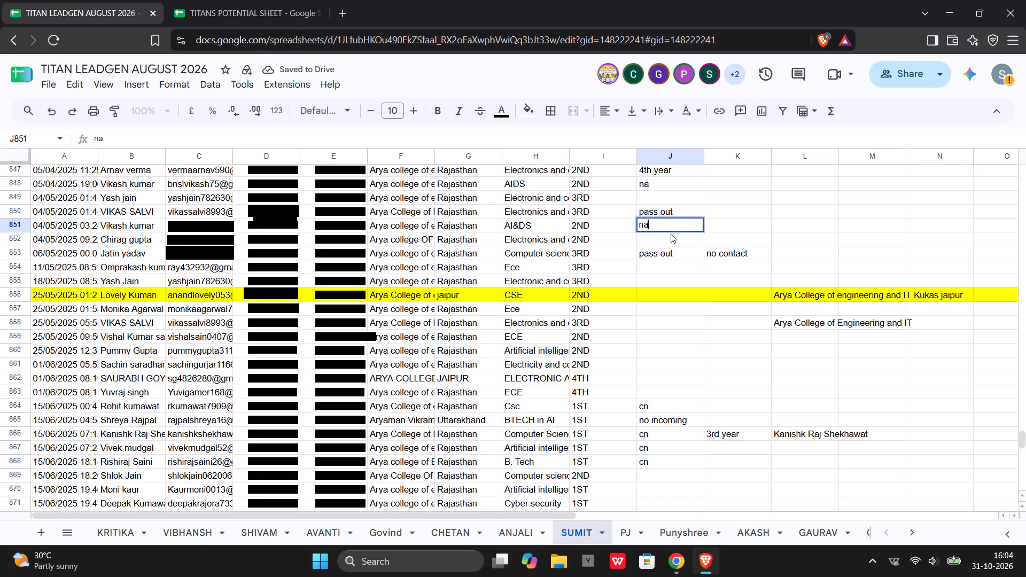
Record the status "ni" in column J for the yellow-highlighted CSE lead in row 856.
left_click(665, 300)
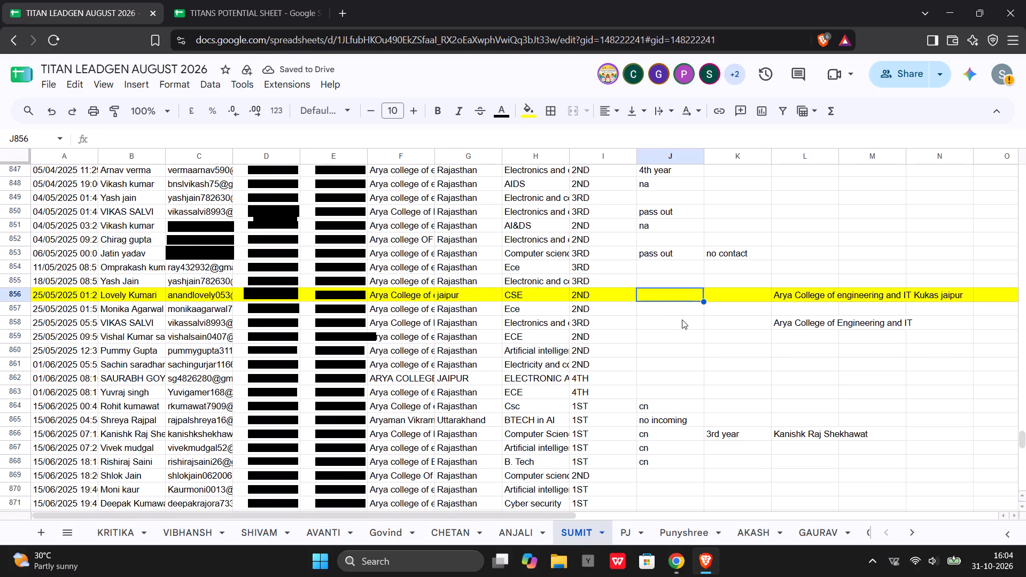
type("ni")
left_click(666, 304)
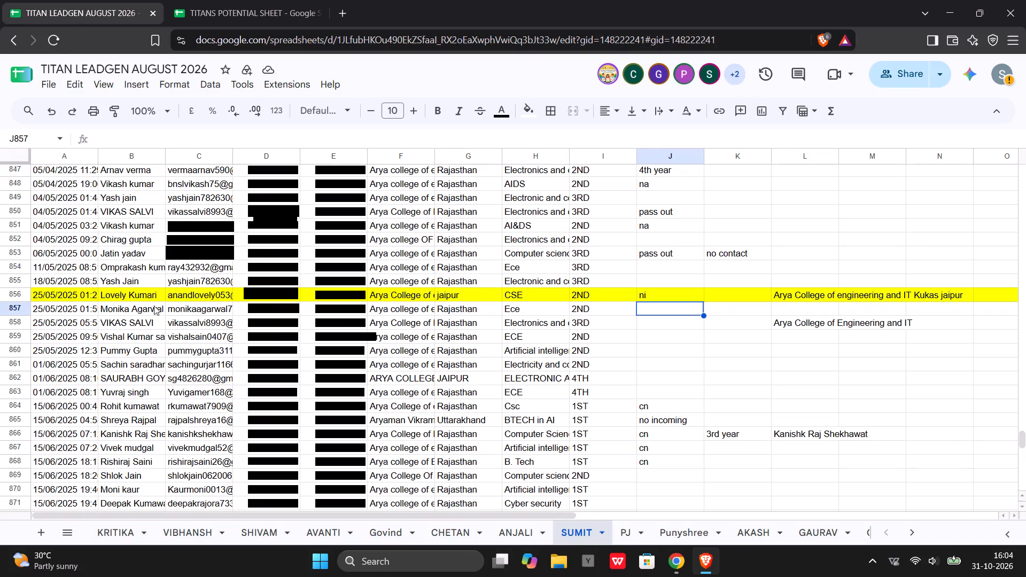
Select the lead's row 857 from column B through column L.
left_click_drag(136, 305, 768, 292)
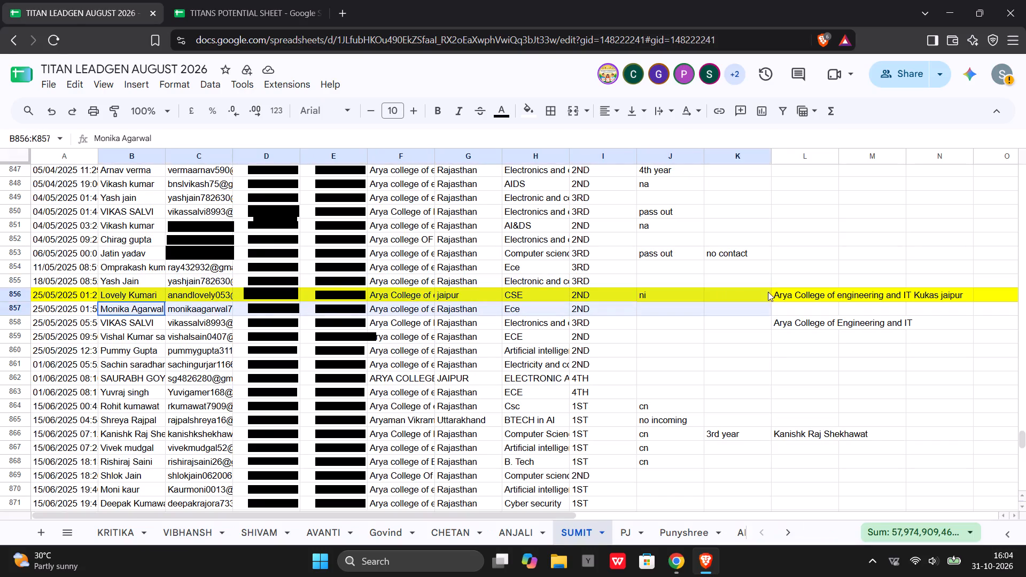
left_click_drag(768, 292, 796, 308)
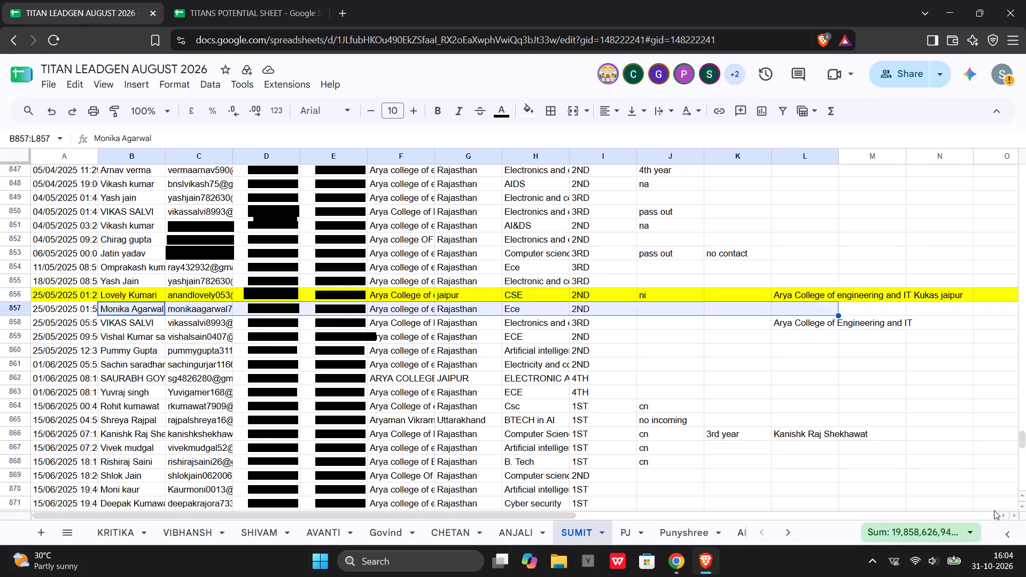
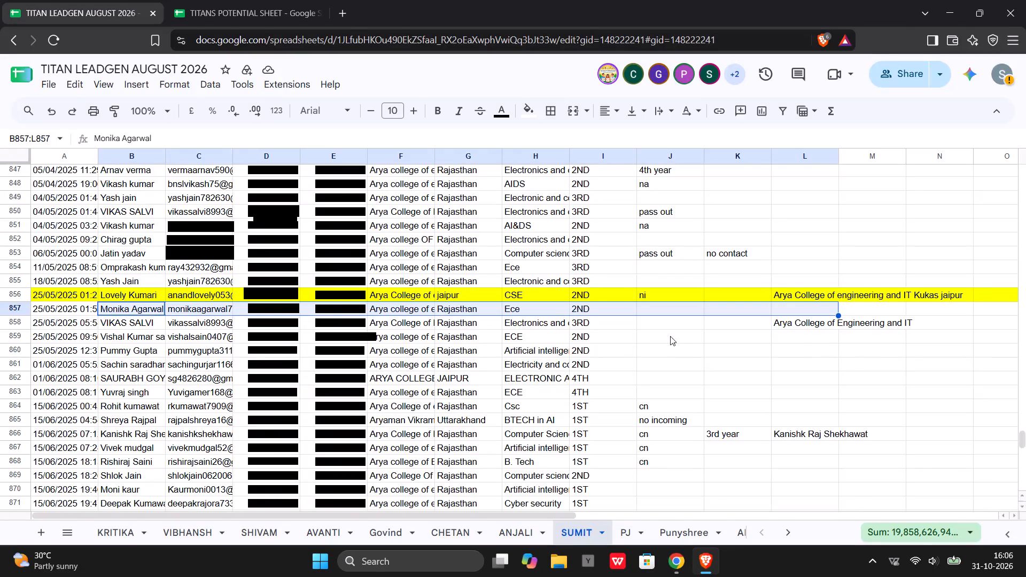
Record the status "4th year" in column J and "ni" in column K for the Ece lead in row 857.
left_click(694, 331)
left_click(672, 311)
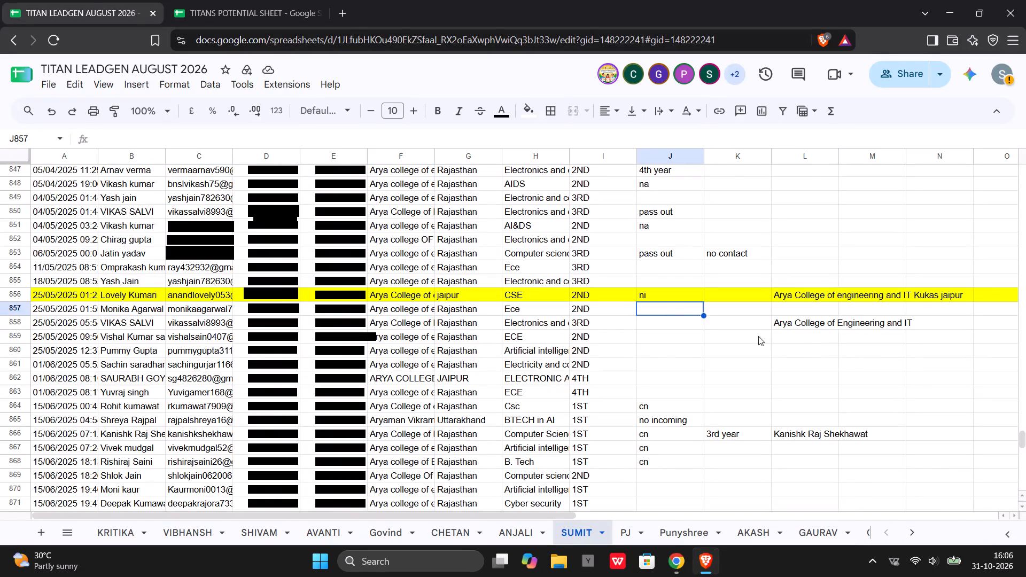
type("4th y")
key("e")
type("ar")
left_click(737, 312)
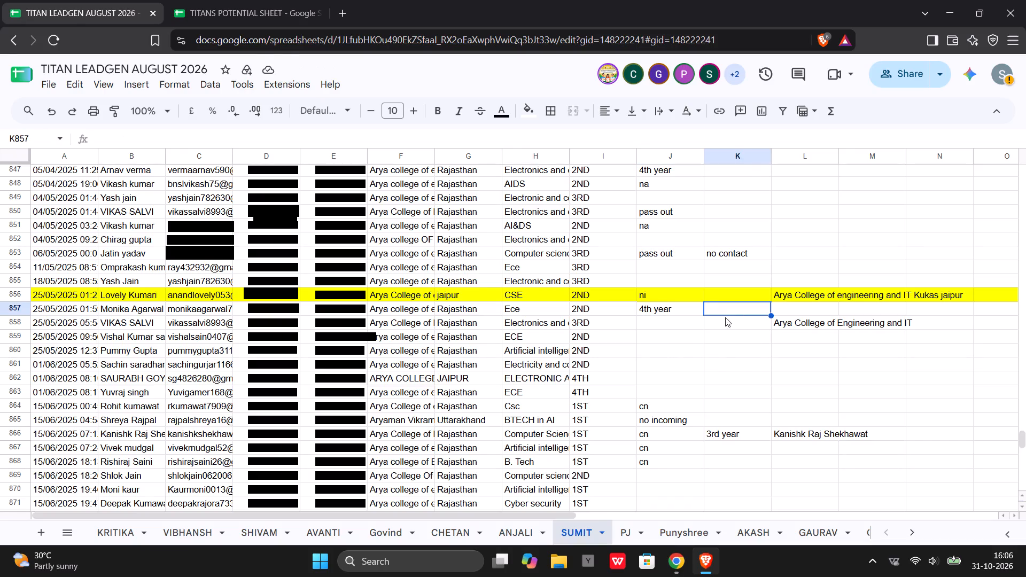
type("ni")
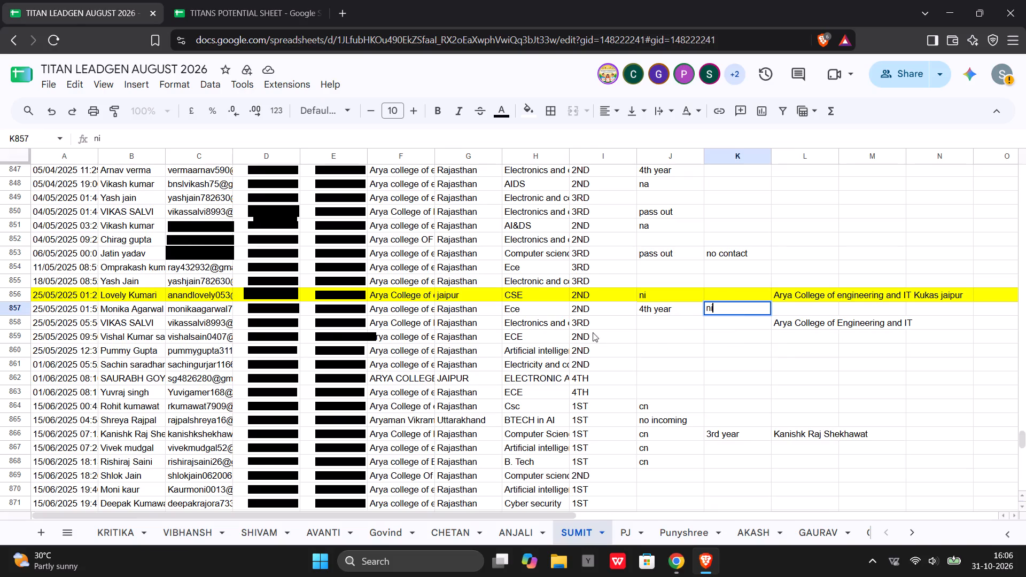
Record the status "pass" in column J for the Arya College lead in row 858.
left_click(668, 322)
key("p")
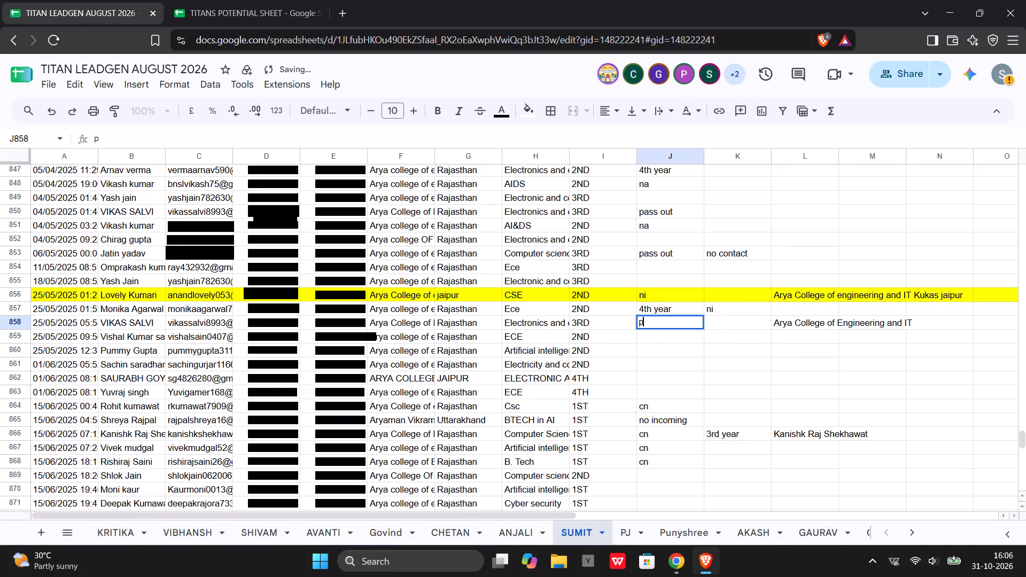
type("ass")
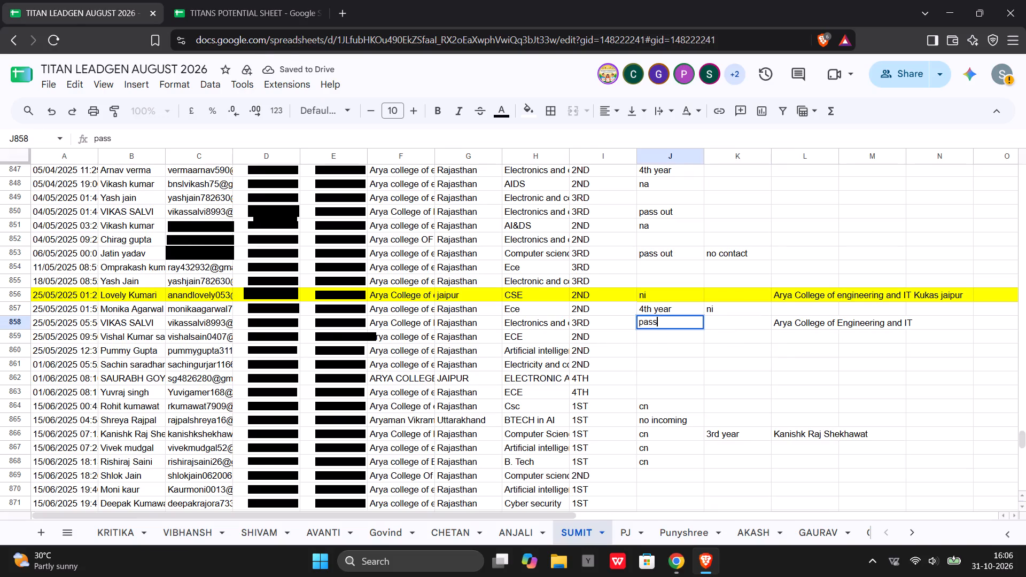
left_click(669, 334)
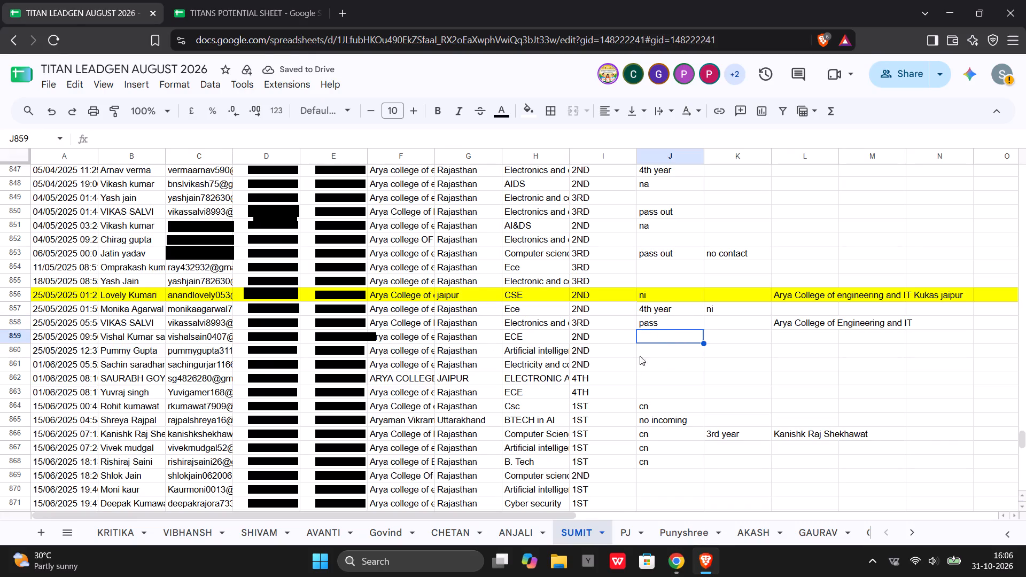
Select the artificial intelligence lead's row 870 from column B through column J.
scroll(657, 372, "down", 2)
scroll(628, 374, "up", 1)
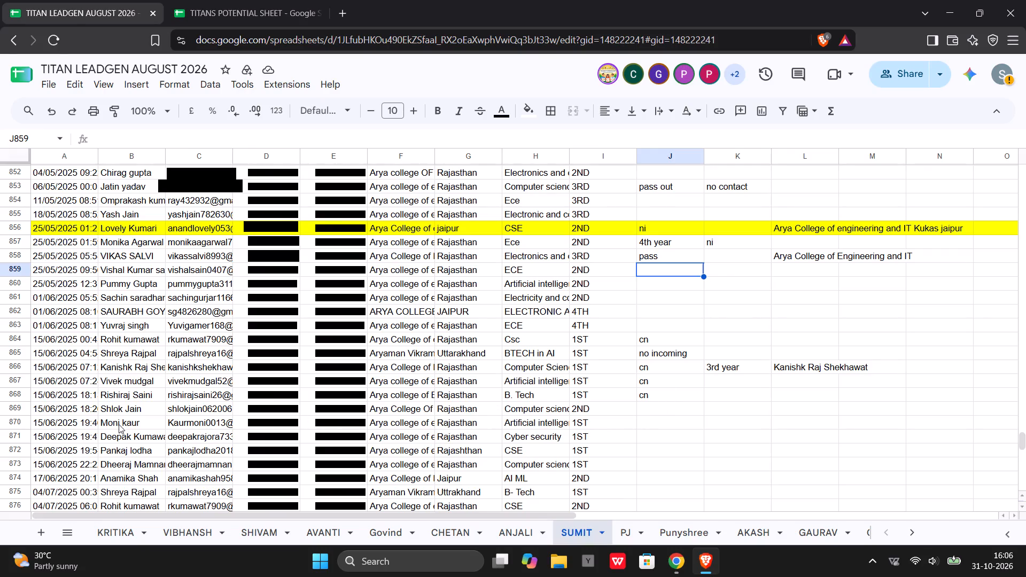
right_click(263, 423)
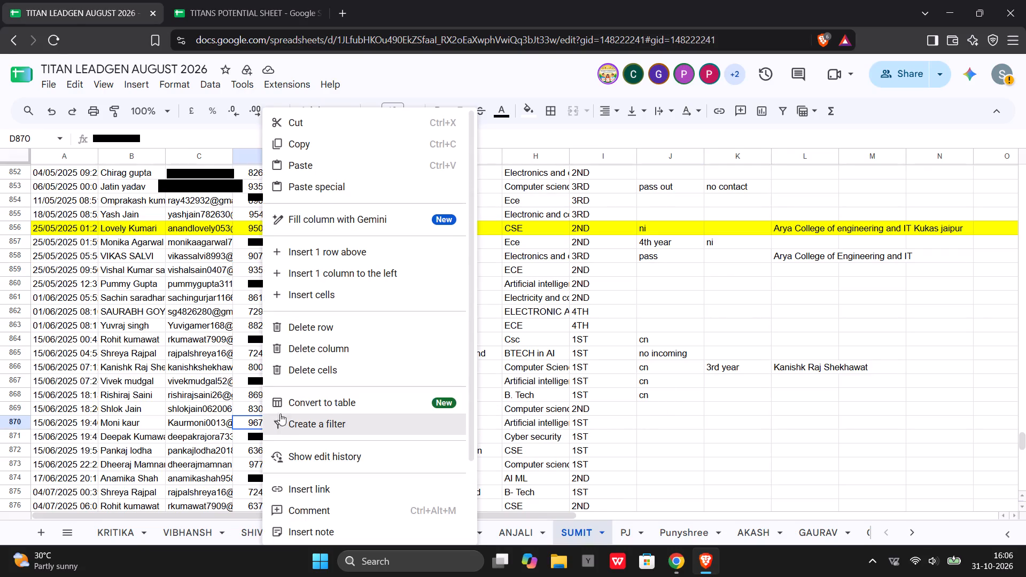
left_click(651, 424)
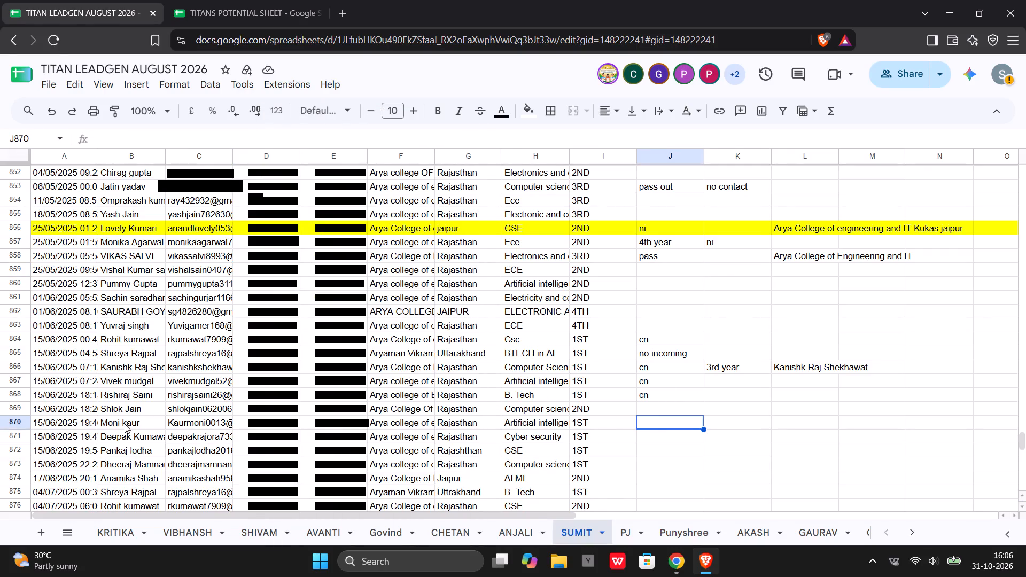
left_click_drag(108, 422, 671, 427)
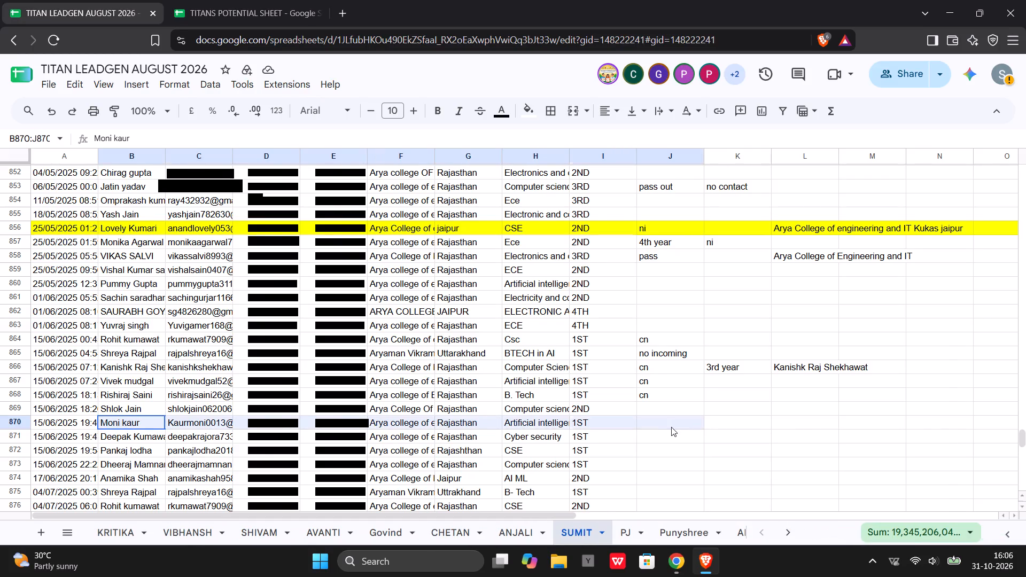
left_click_drag(671, 427, 675, 426)
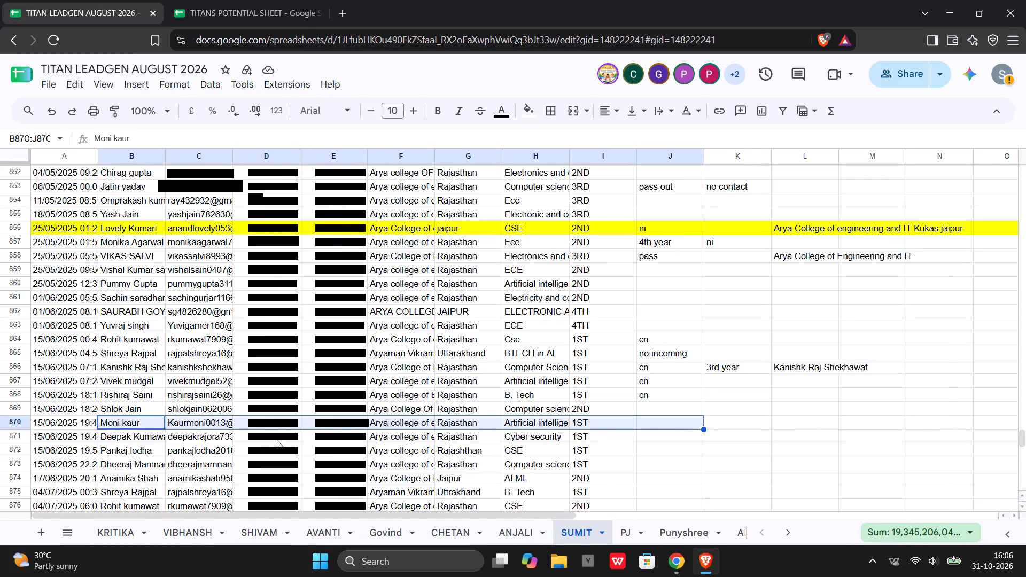
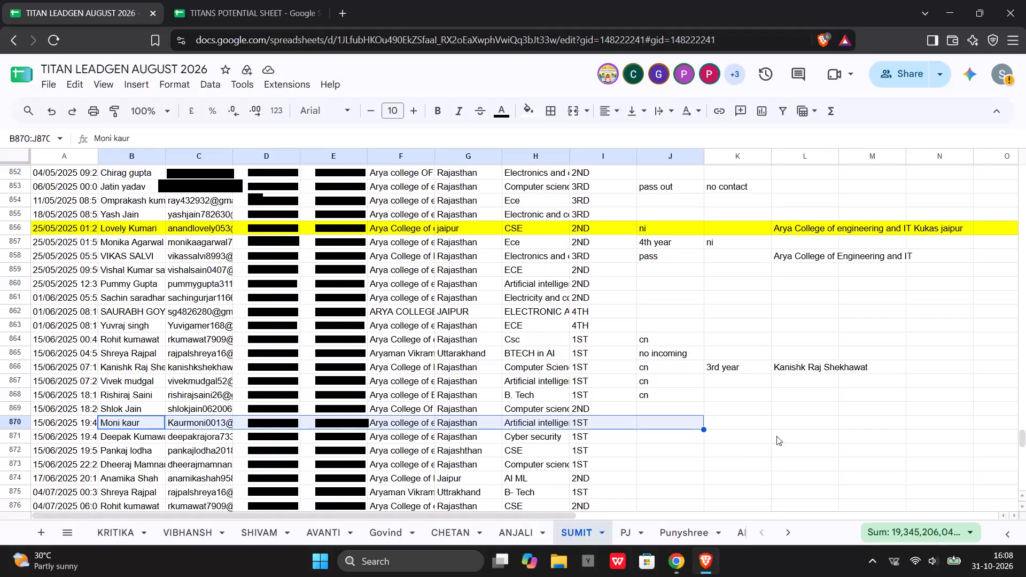
Record the status "not available" in column J for the artificial intelligence lead in row 870.
left_click(753, 423)
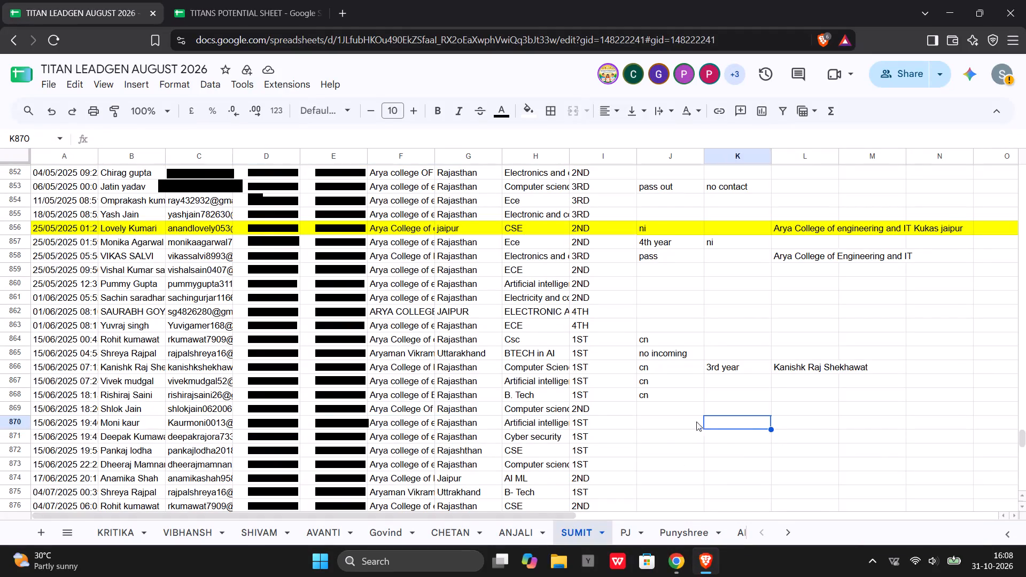
left_click(659, 422)
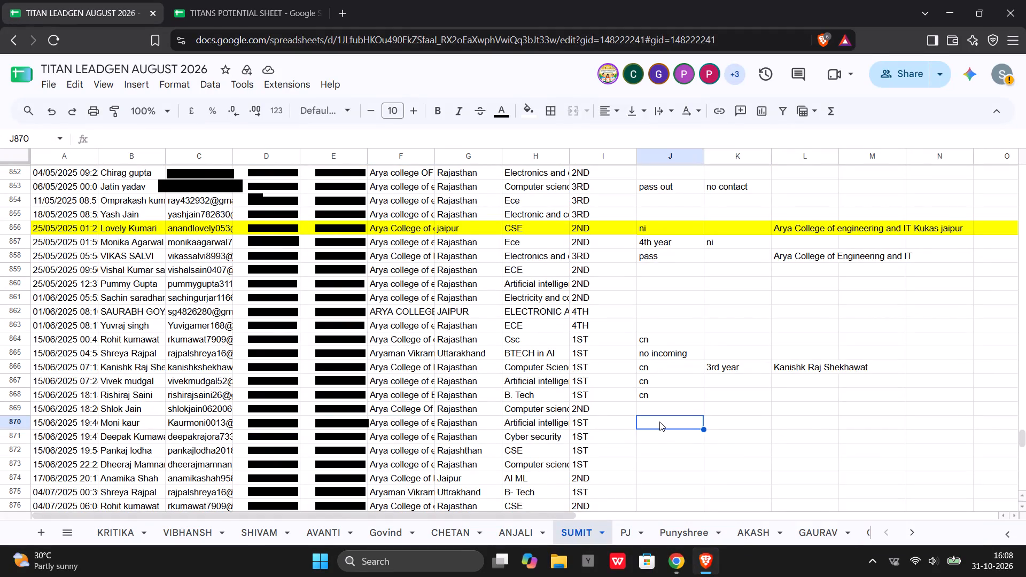
type("not")
key("space")
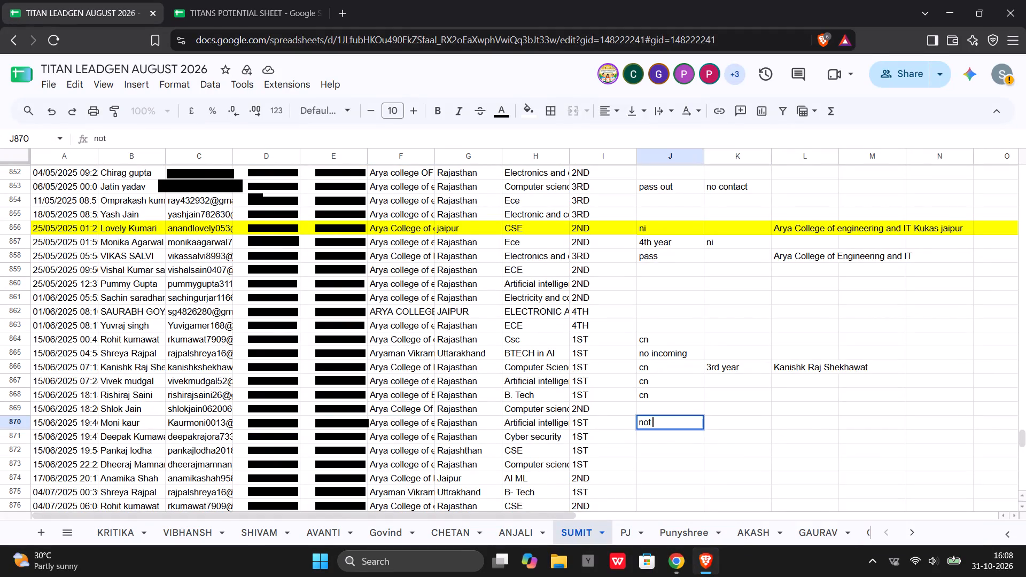
type("ava")
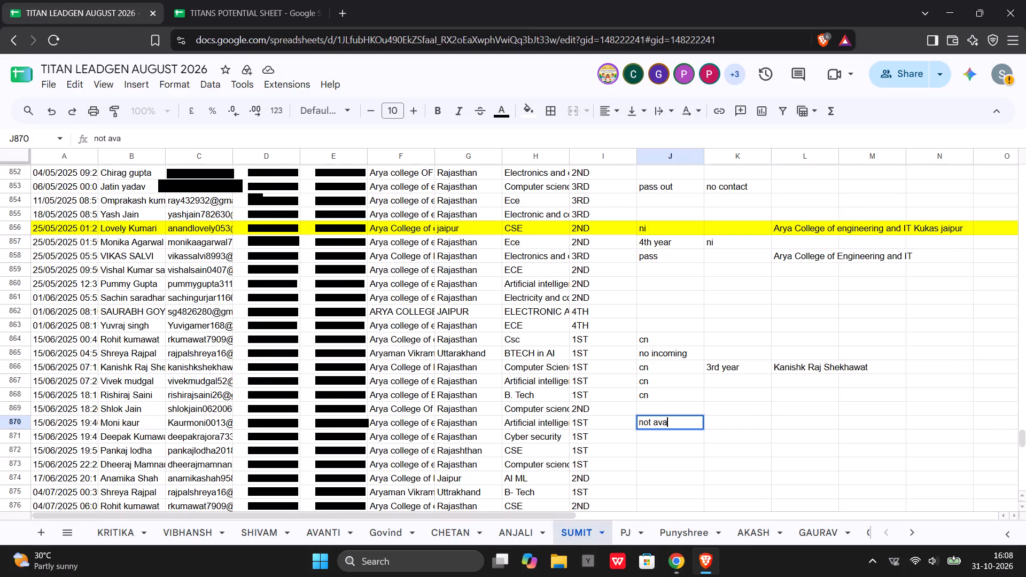
key("i")
type("lable")
left_click(657, 432)
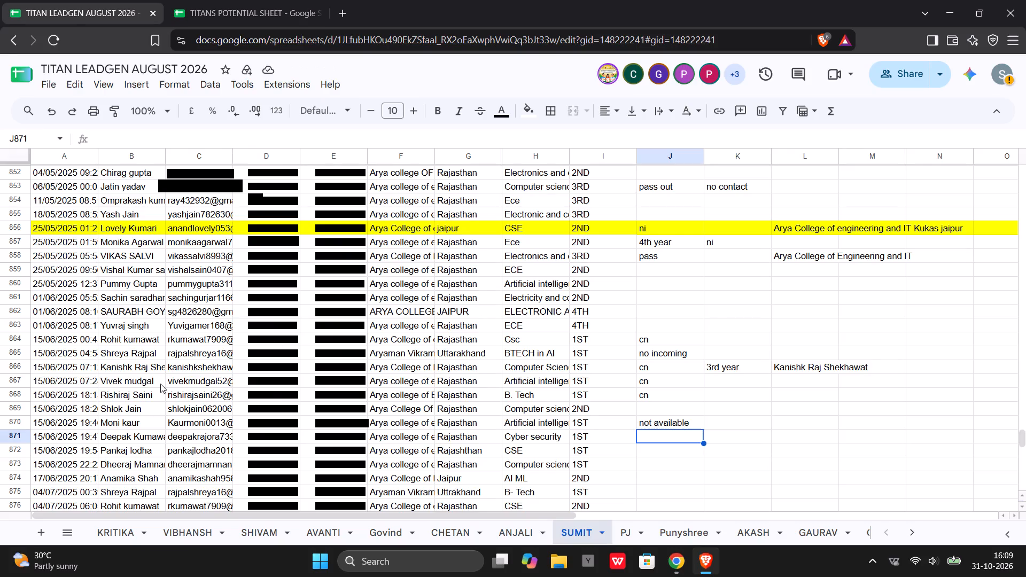
Copy the name and phone number of the Cyber security lead in row 871, and paste the name into column L of that row.
right_click(135, 439)
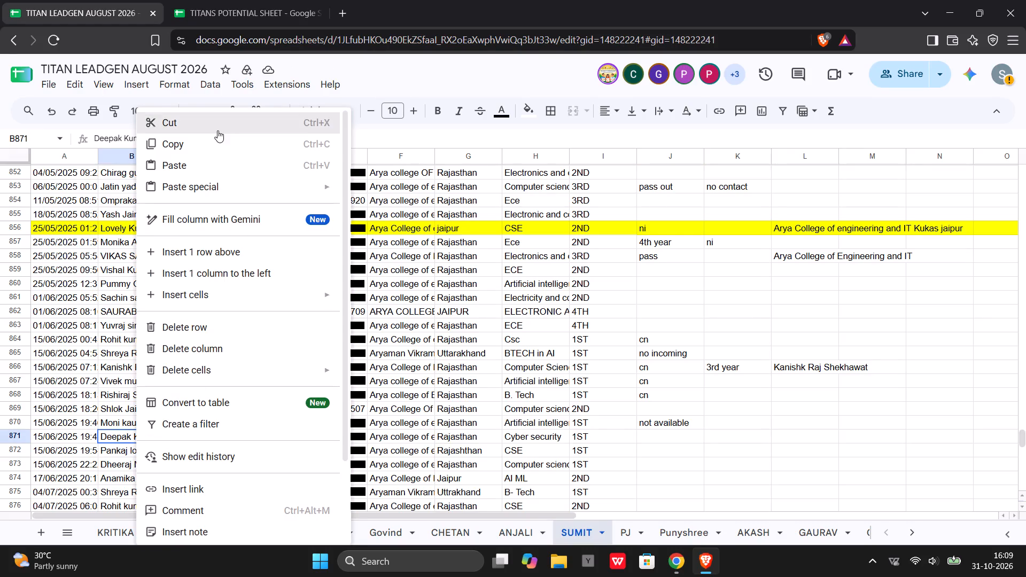
left_click(212, 146)
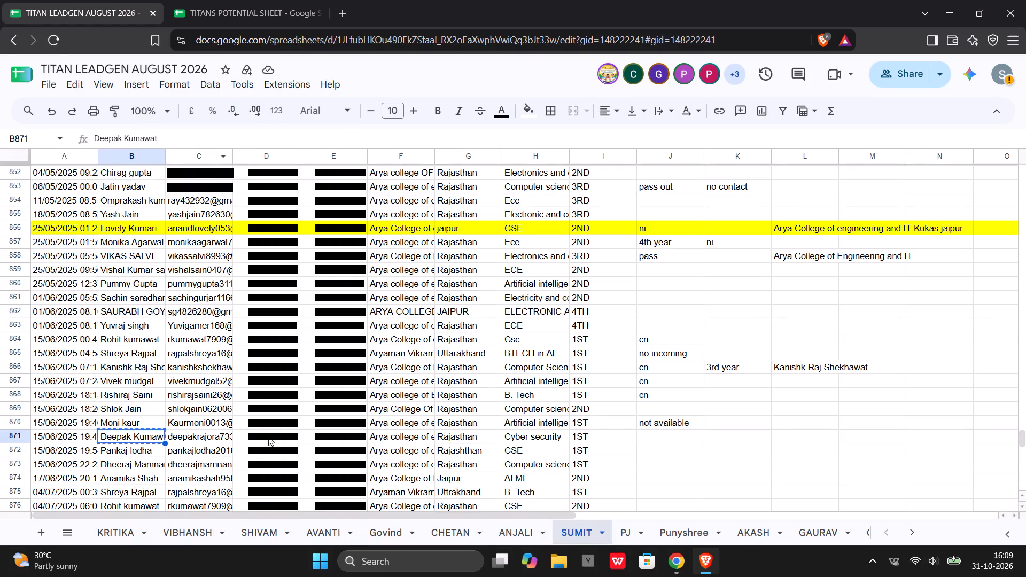
right_click(269, 435)
left_click(359, 145)
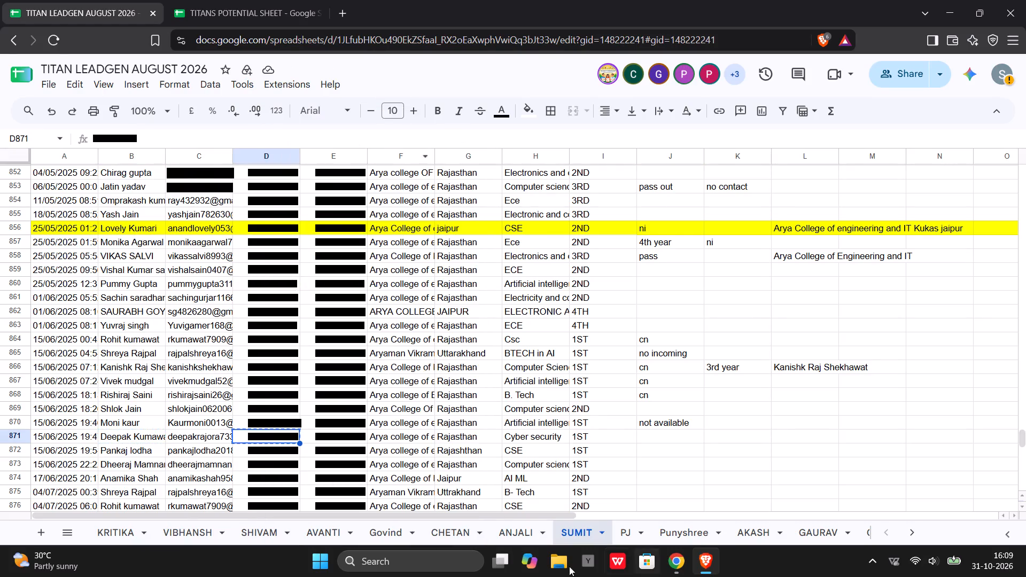
left_click(782, 436)
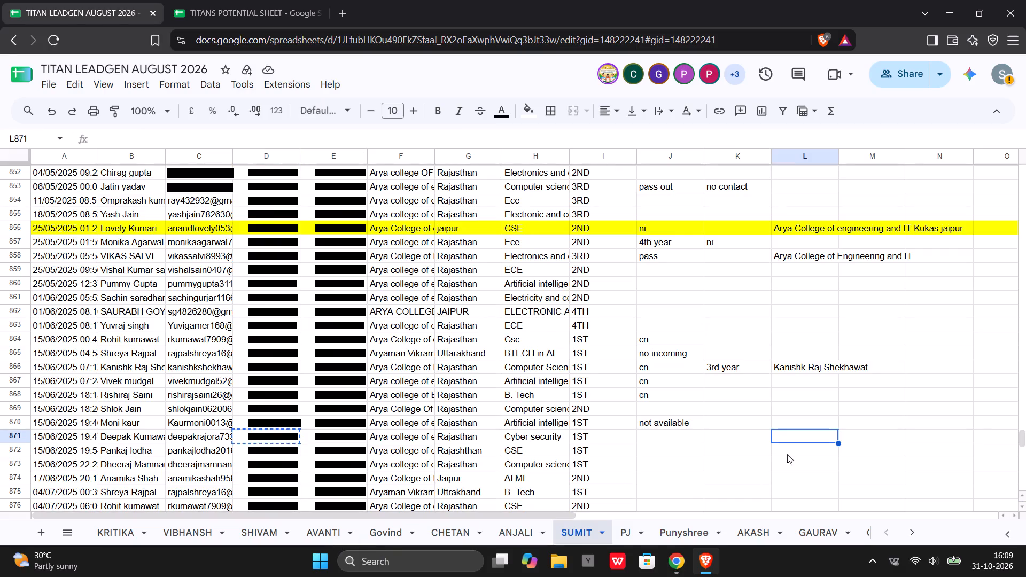
key("super+v")
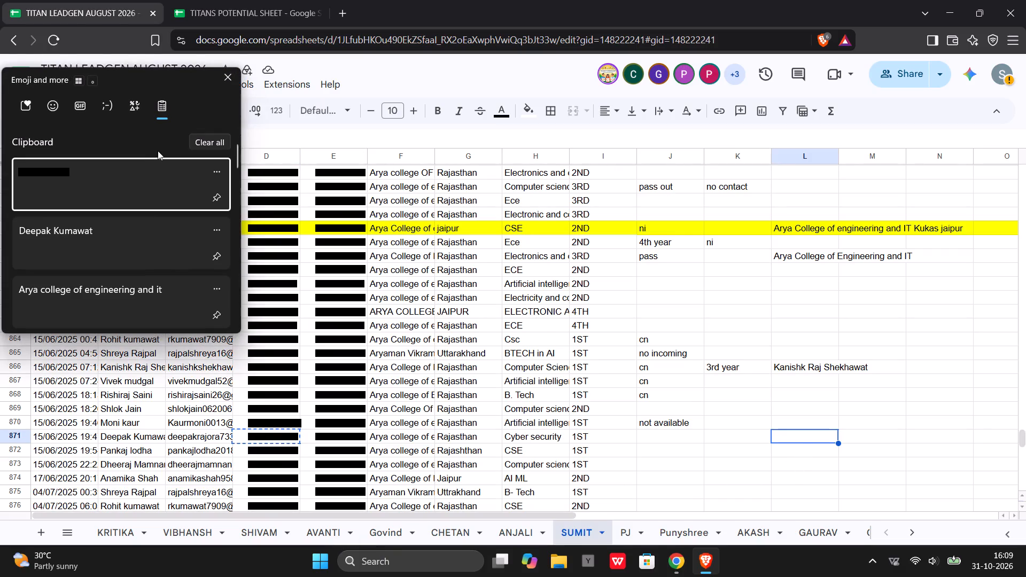
left_click(97, 248)
key("ctrl+v")
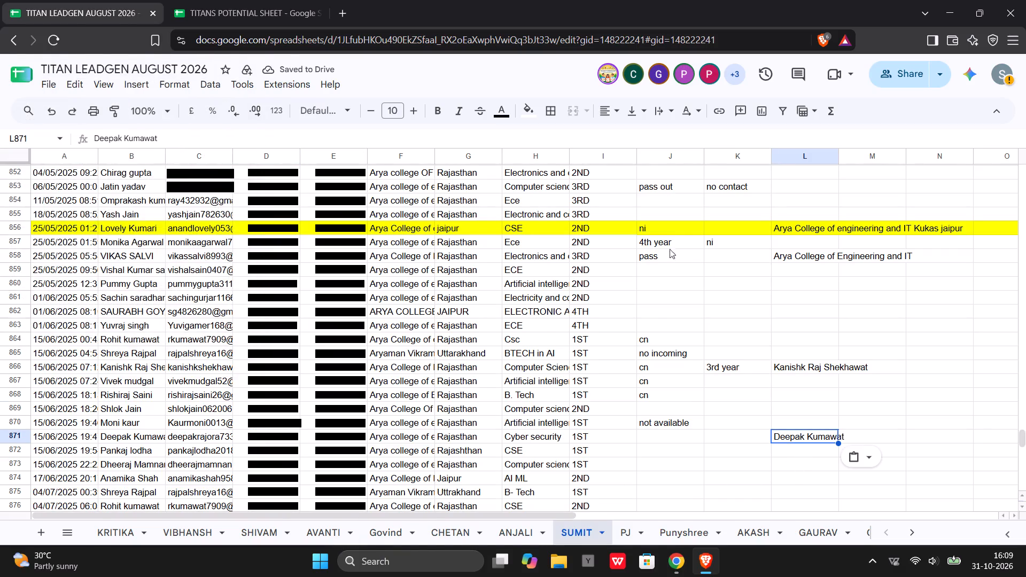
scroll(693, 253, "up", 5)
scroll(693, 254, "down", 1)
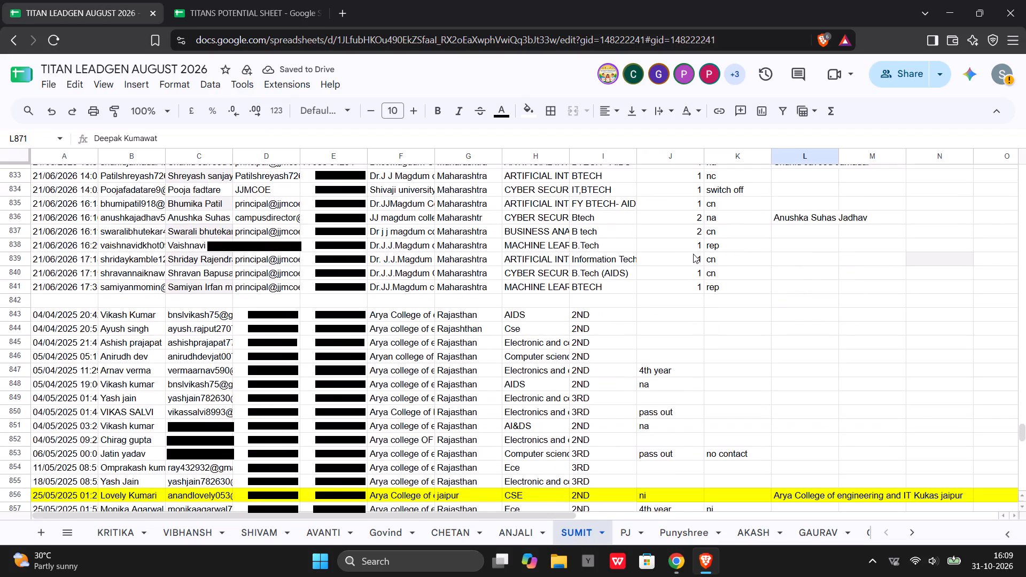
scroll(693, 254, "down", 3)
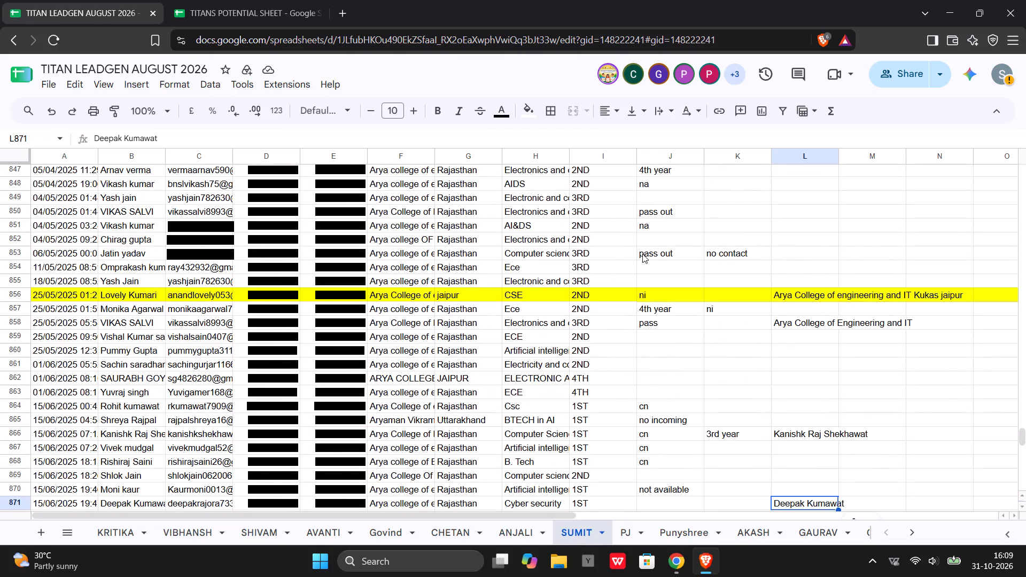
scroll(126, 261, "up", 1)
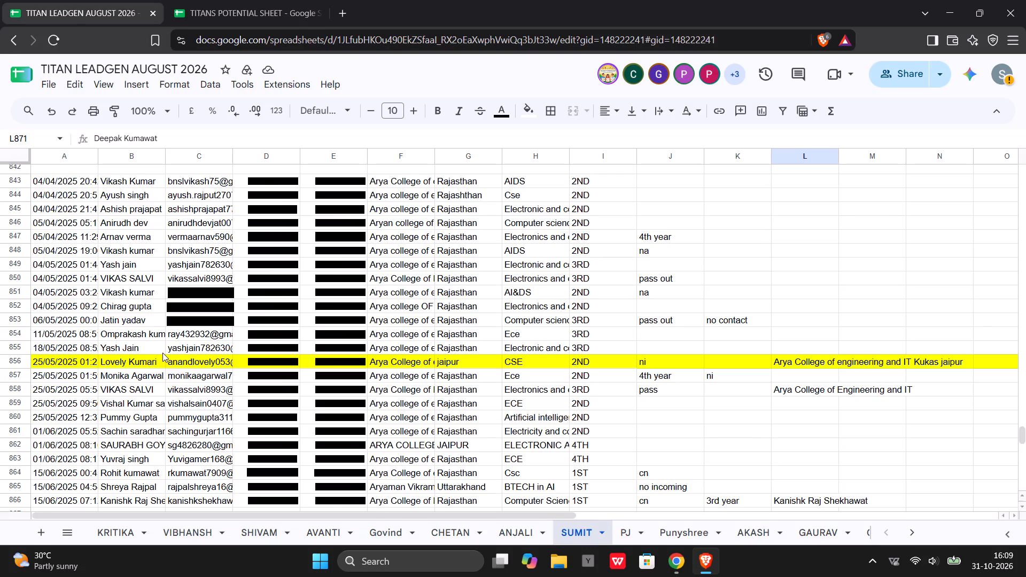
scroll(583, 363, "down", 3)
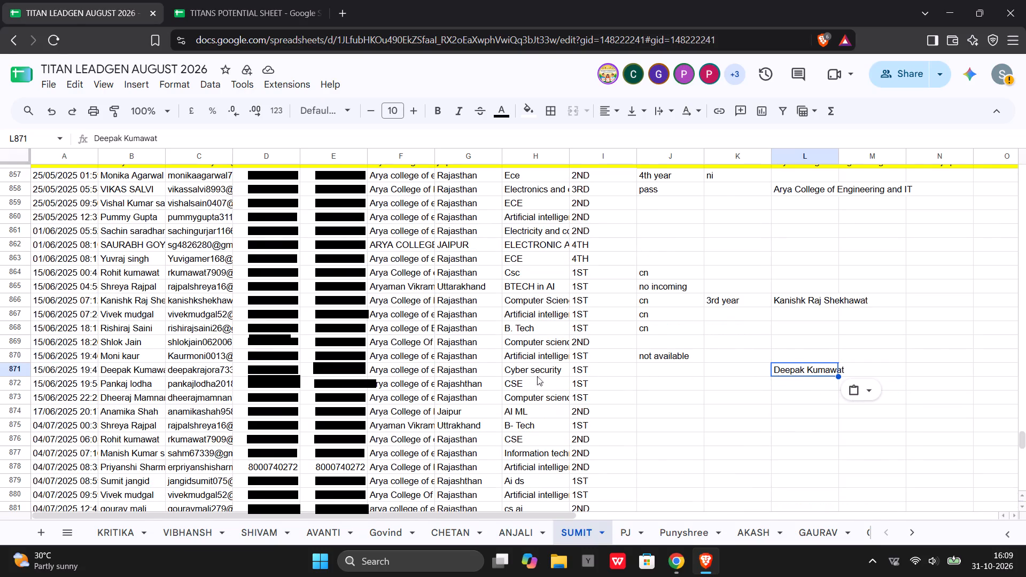
Select the phone number in column D for the Cyber security lead in row 871.
left_click(284, 371)
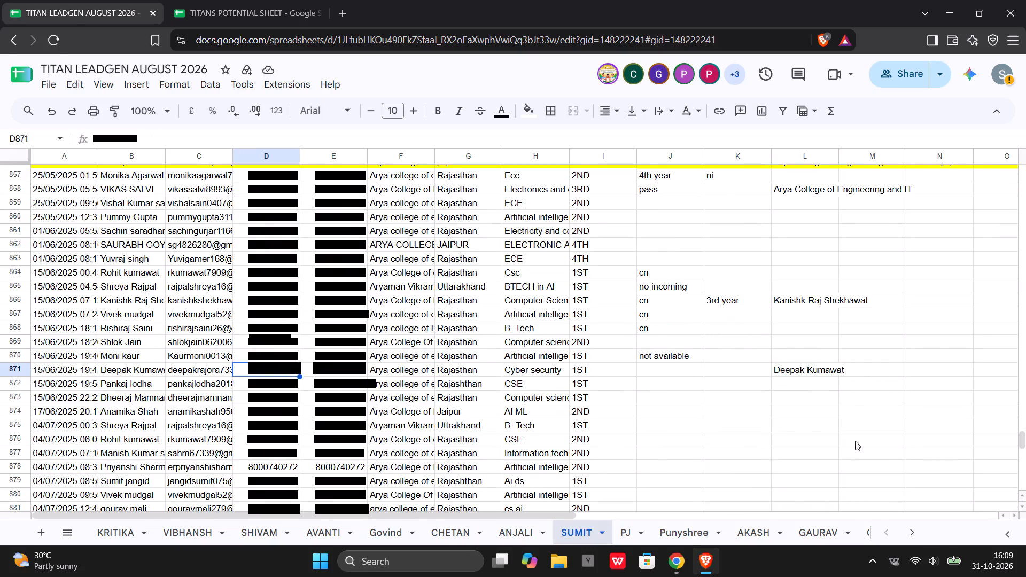
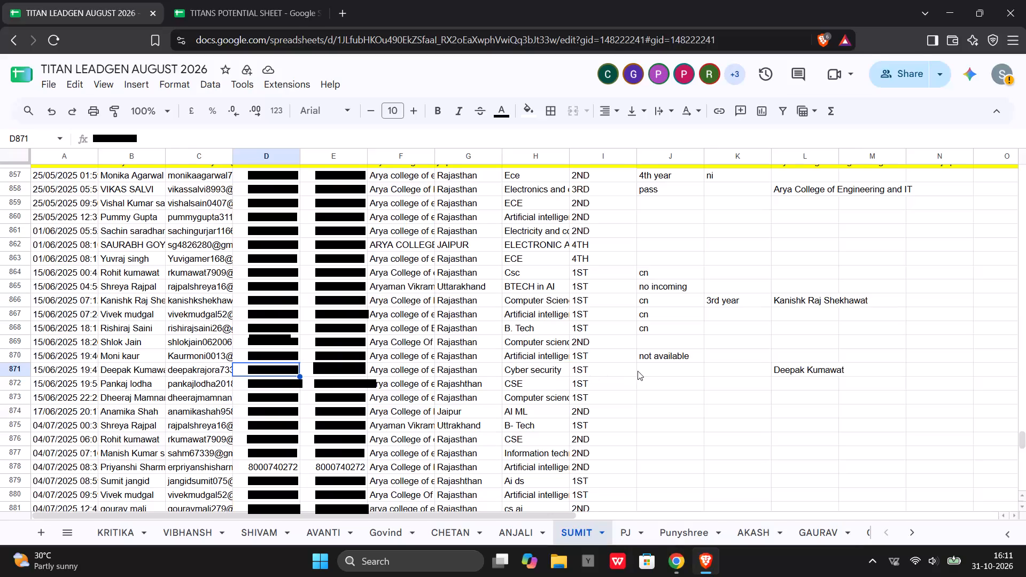
Record the status "busy right now" in column J for the Cyber security lead in row 871.
left_click(678, 367)
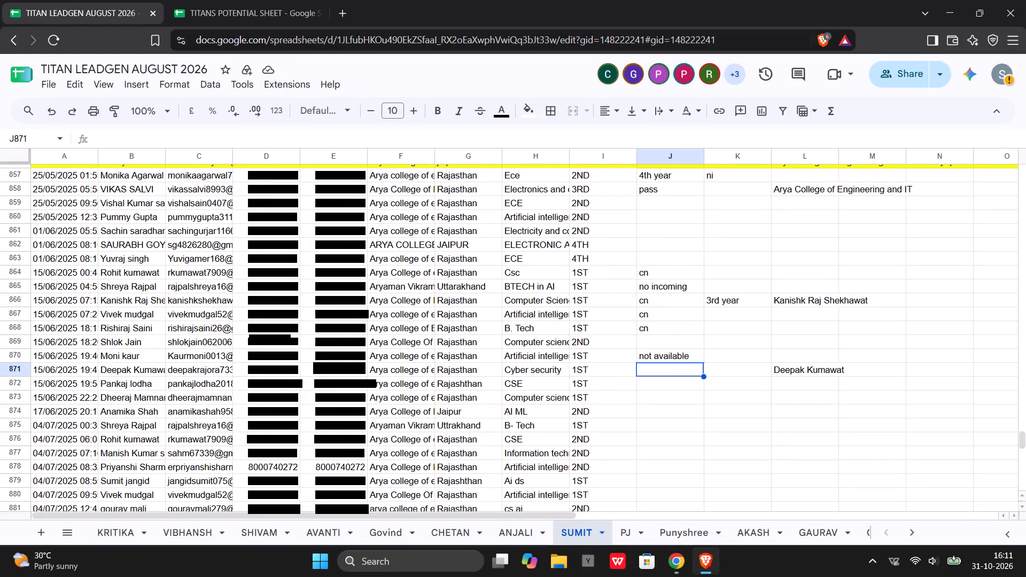
type("bu")
type("st")
key("space")
key("BackSpace")
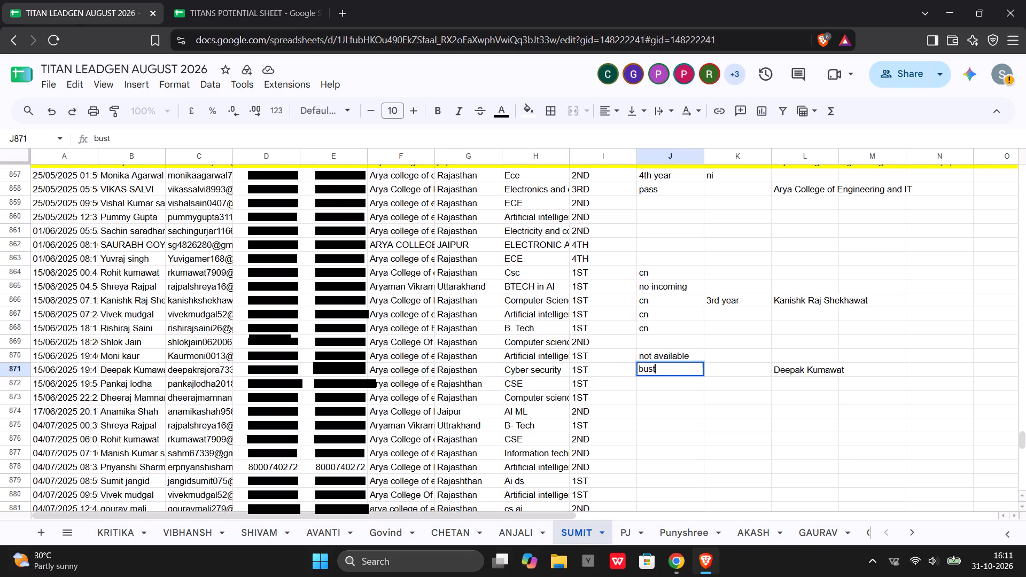
key("BackSpace")
type("y right")
key("space")
type("now")
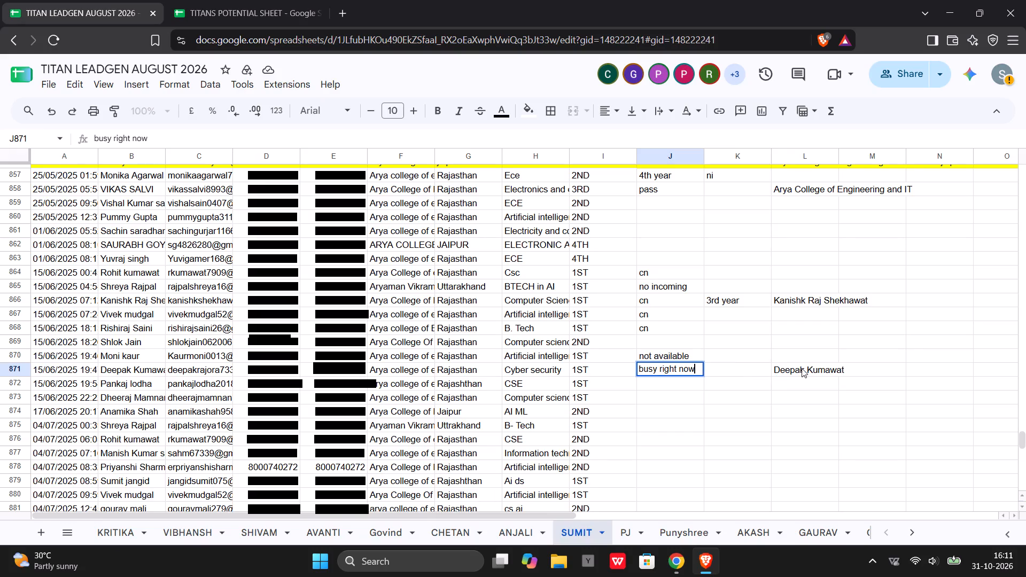
left_click(649, 380)
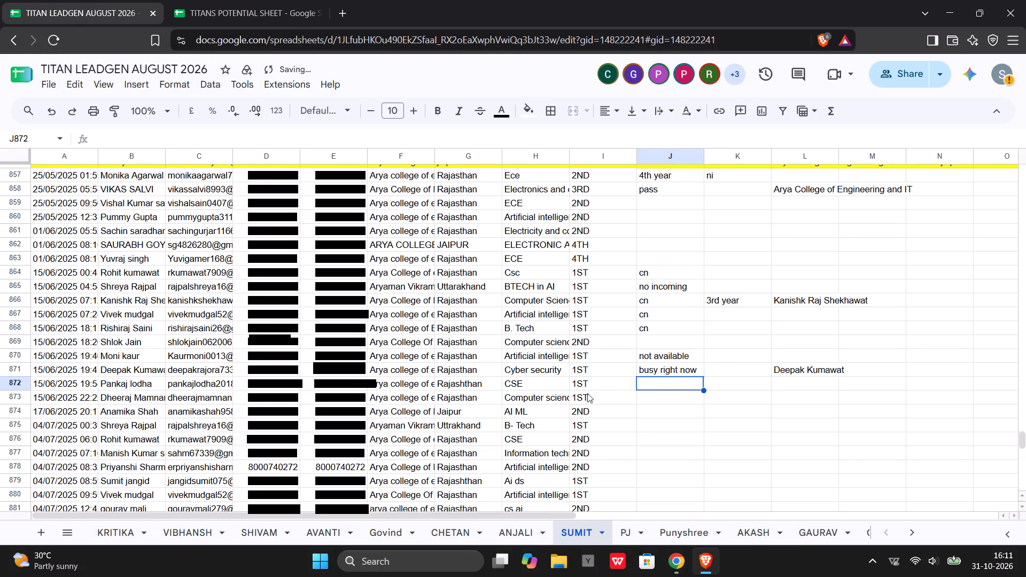
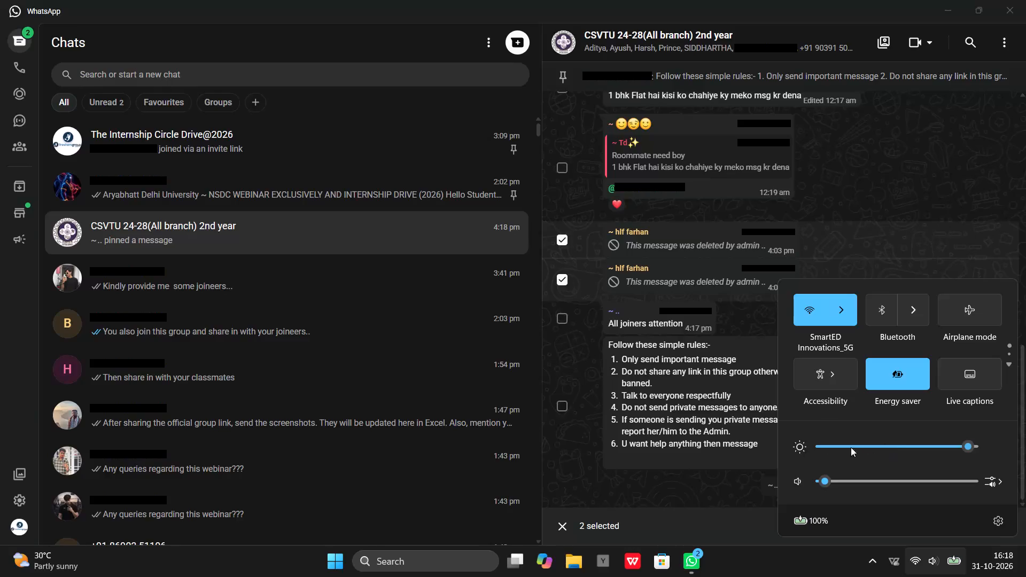
Set the screen brightness to its maximum level in the Windows quick settings.
left_click_drag(842, 449, 809, 450)
left_click_drag(883, 446, 1019, 452)
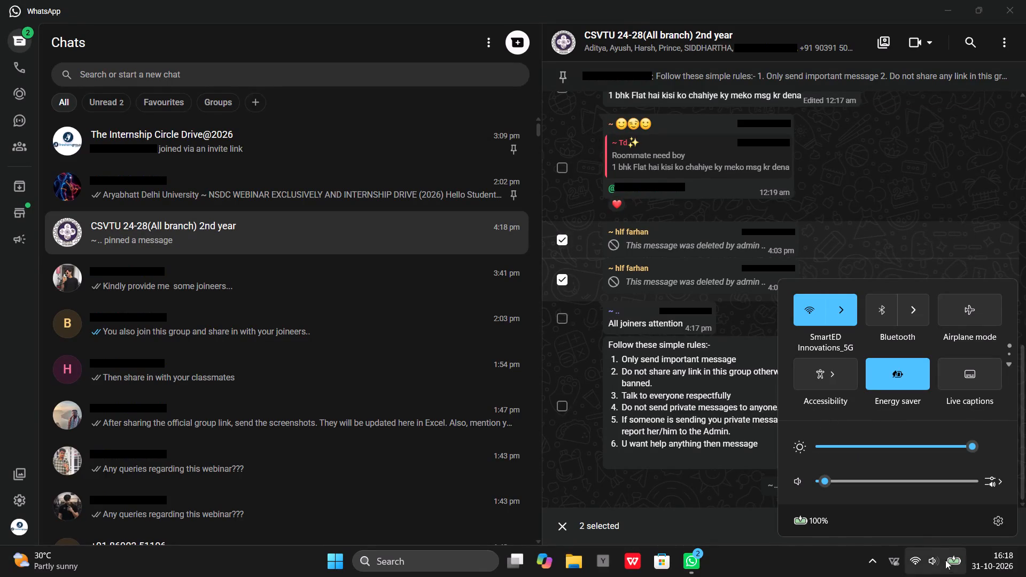
Lower the system volume all the way to mute.
left_click_drag(823, 478, 786, 482)
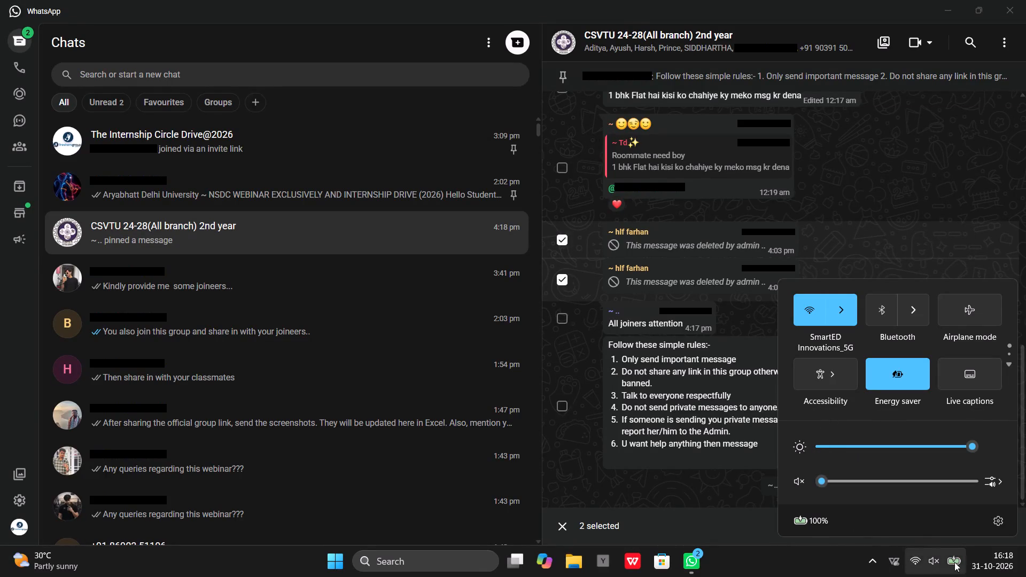
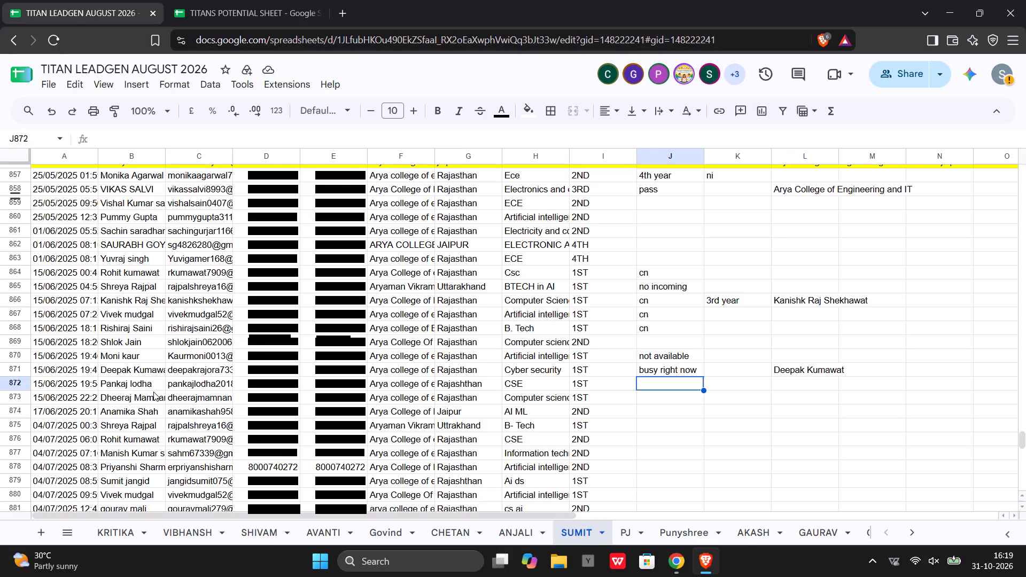
Select the phone number in column D for the CSE lead in row 872.
left_click(267, 386)
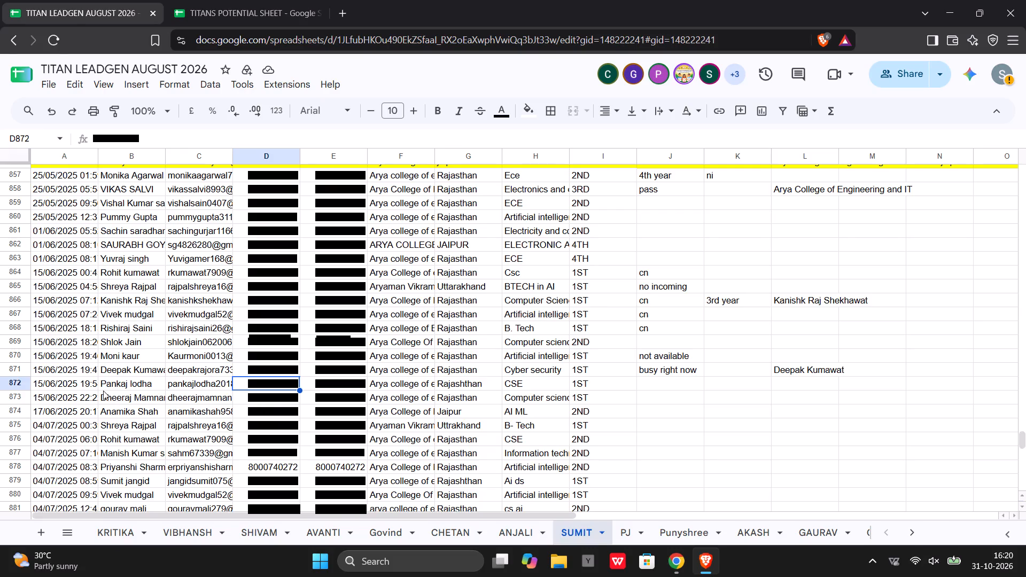
Highlight the CSE lead's record in row 872 from column A through column L.
left_click_drag(98, 387, 803, 388)
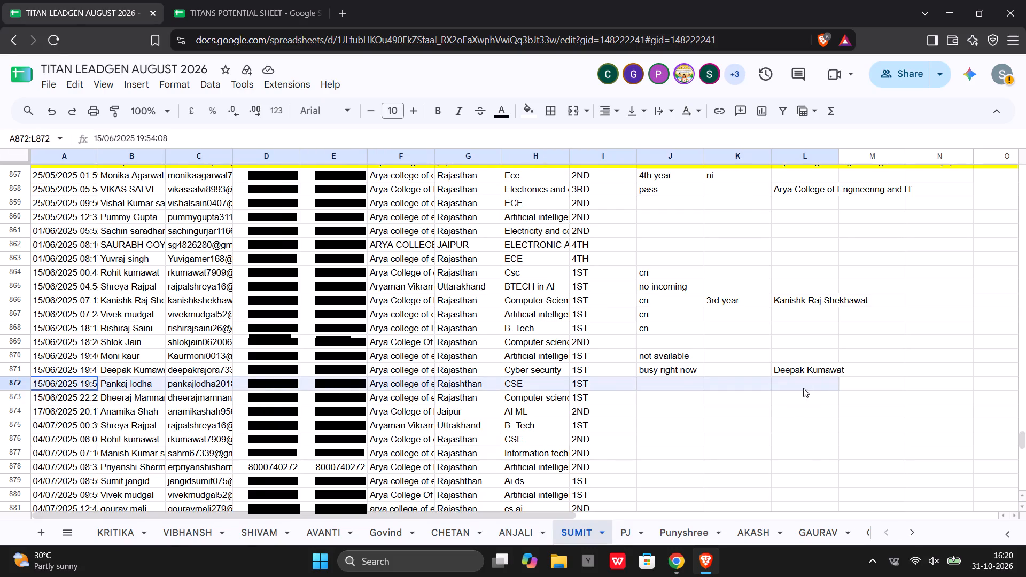
left_click_drag(803, 388, 823, 388)
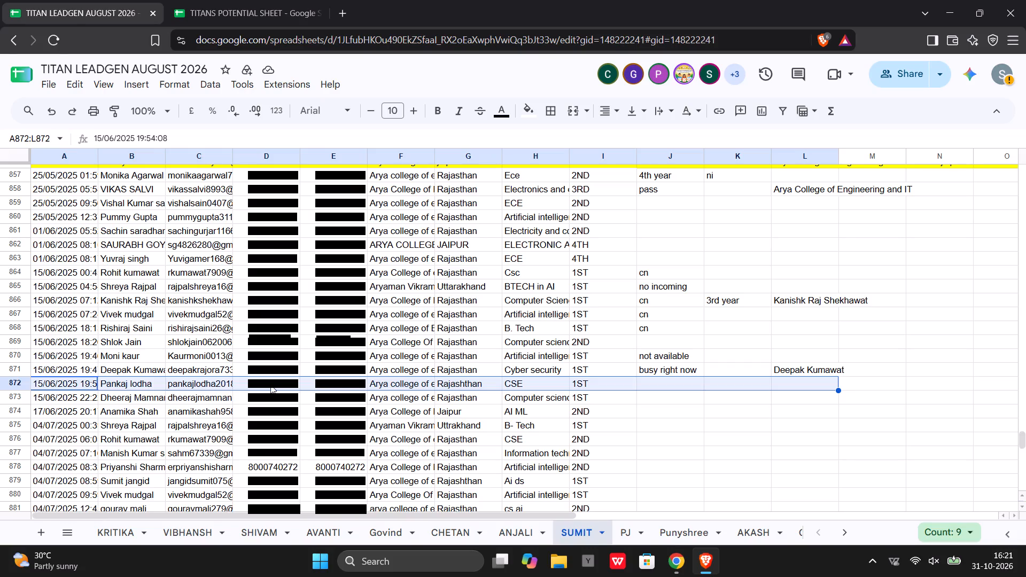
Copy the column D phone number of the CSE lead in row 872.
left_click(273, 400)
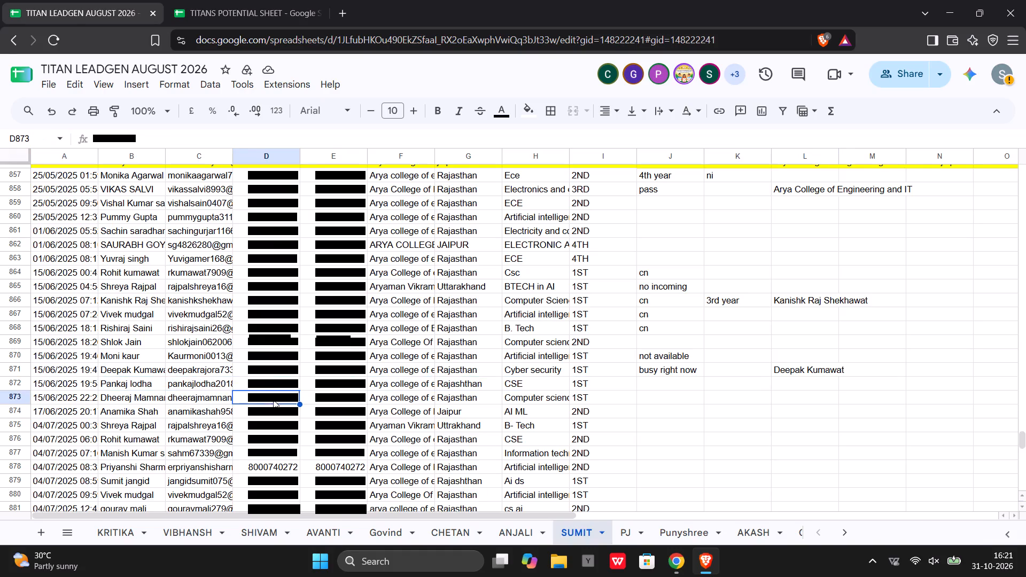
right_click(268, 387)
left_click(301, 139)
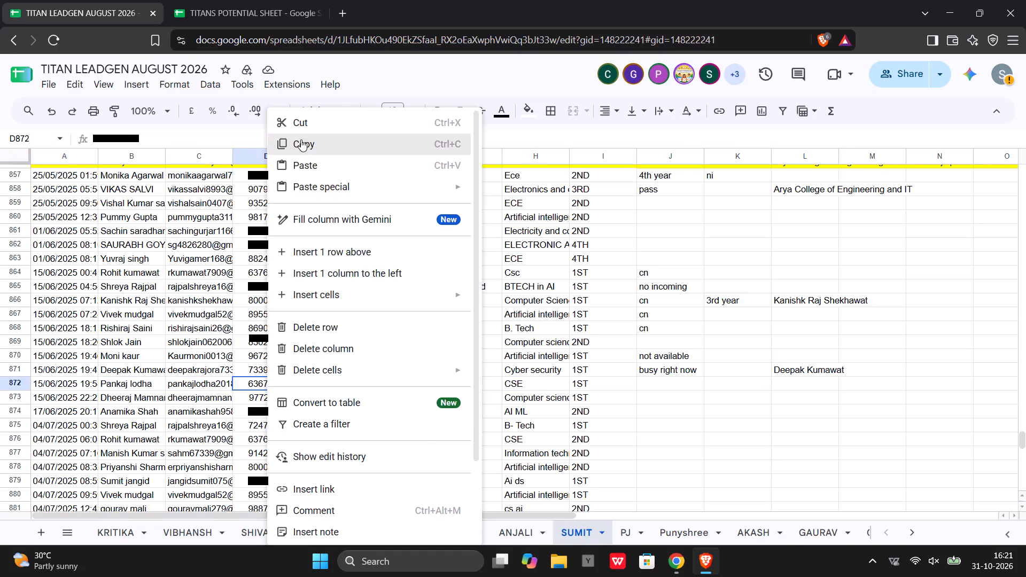
Copy the lead's name from column B of row 872.
right_click(139, 383)
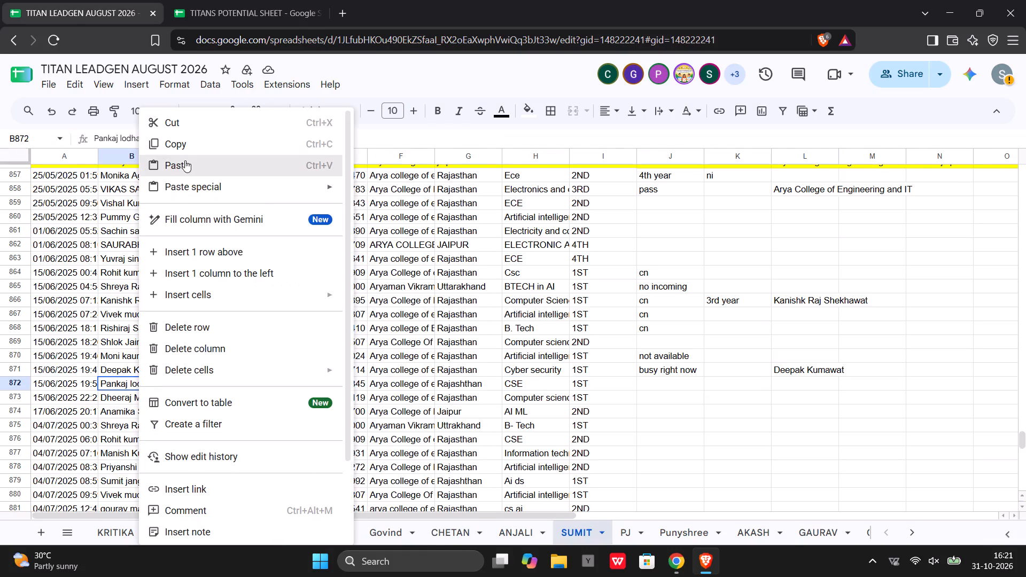
left_click(195, 150)
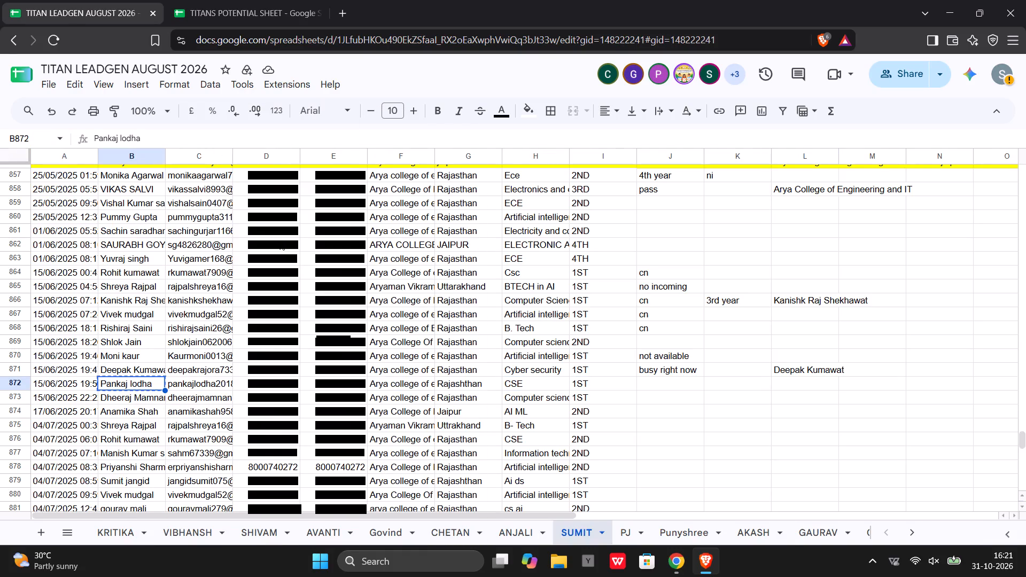
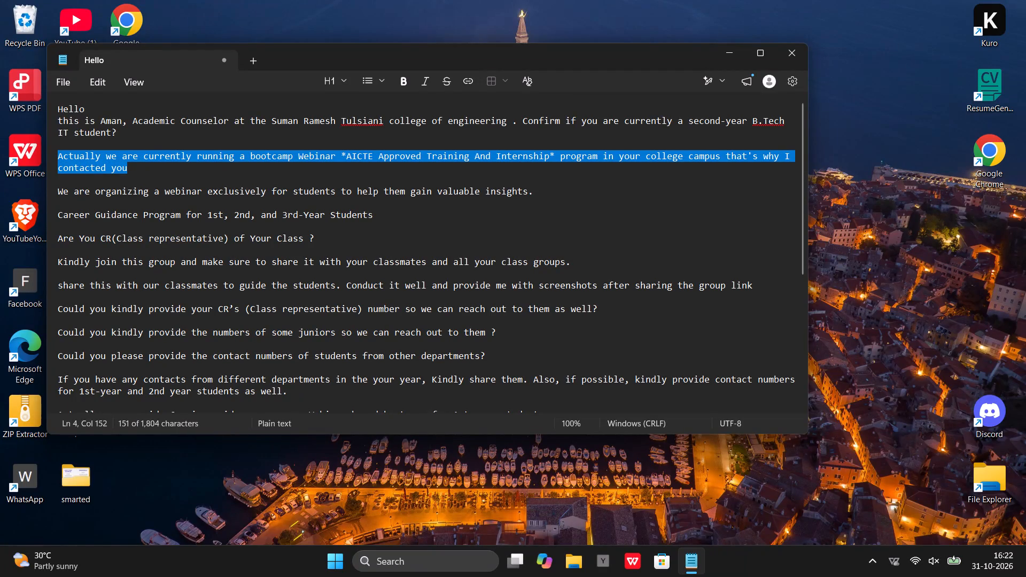
Copy the message paragraph about the bootcamp webinar "AICTE Approved Training And Internship" from the Hello note in Notepad.
key("ctrl+c")
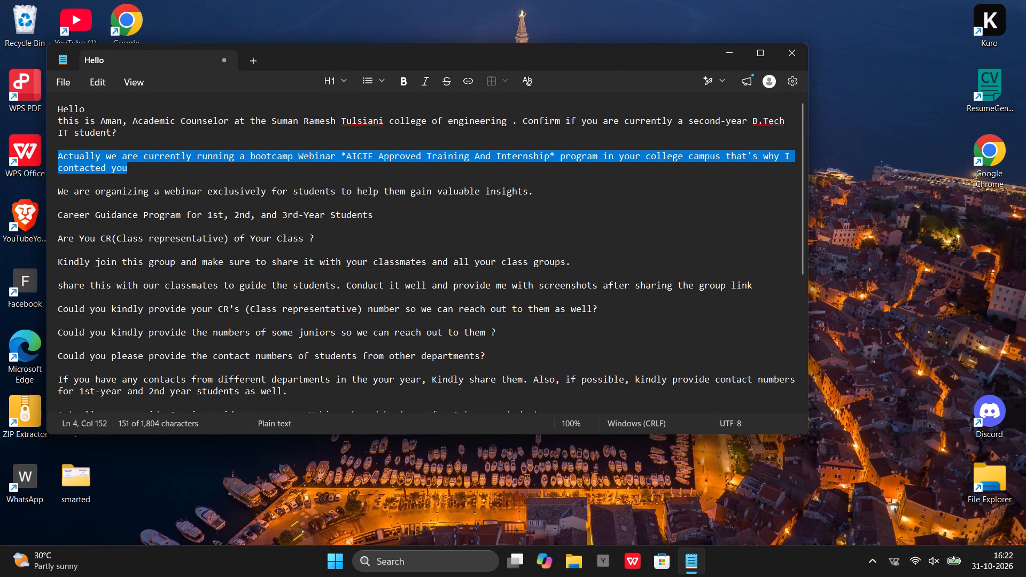
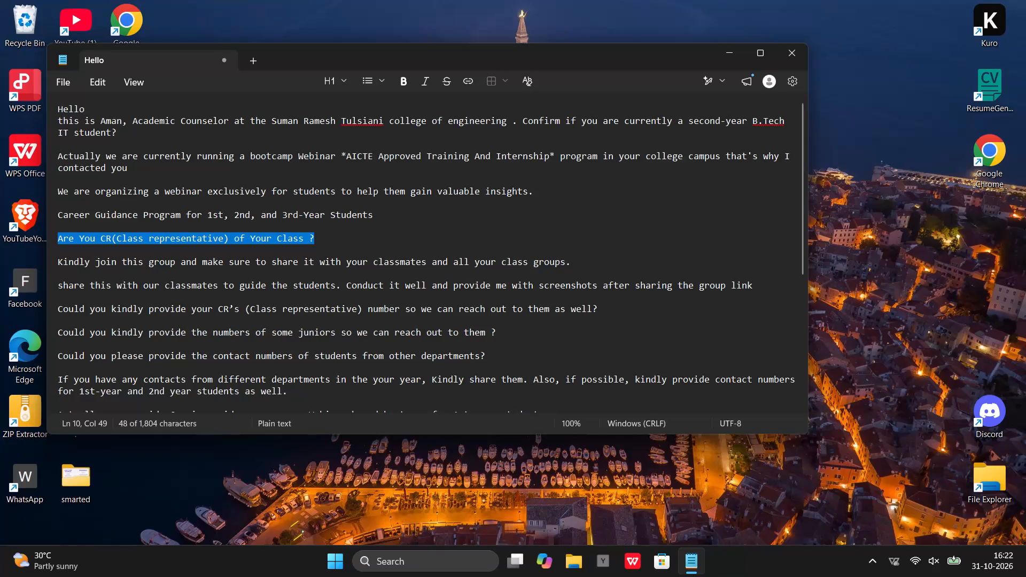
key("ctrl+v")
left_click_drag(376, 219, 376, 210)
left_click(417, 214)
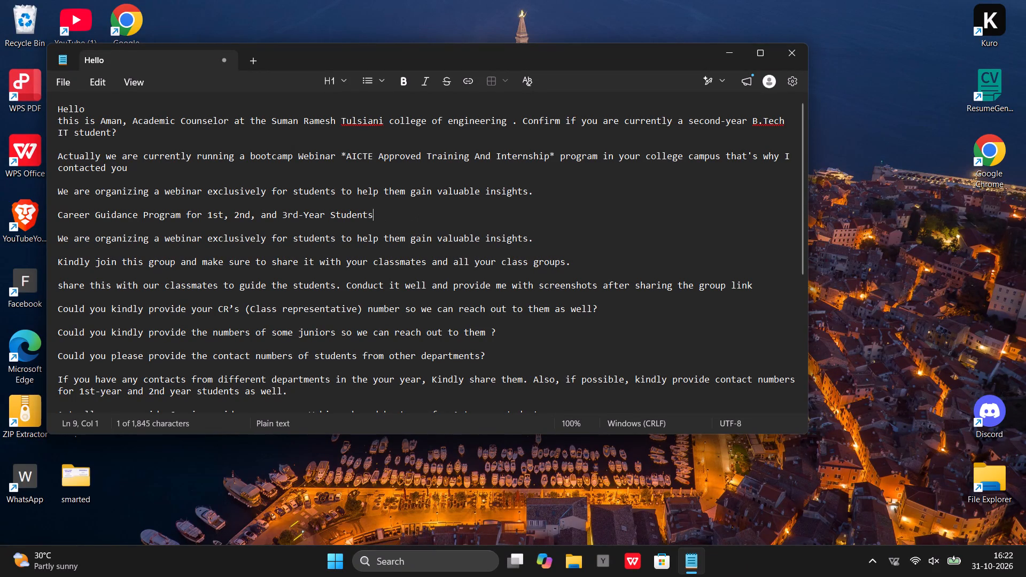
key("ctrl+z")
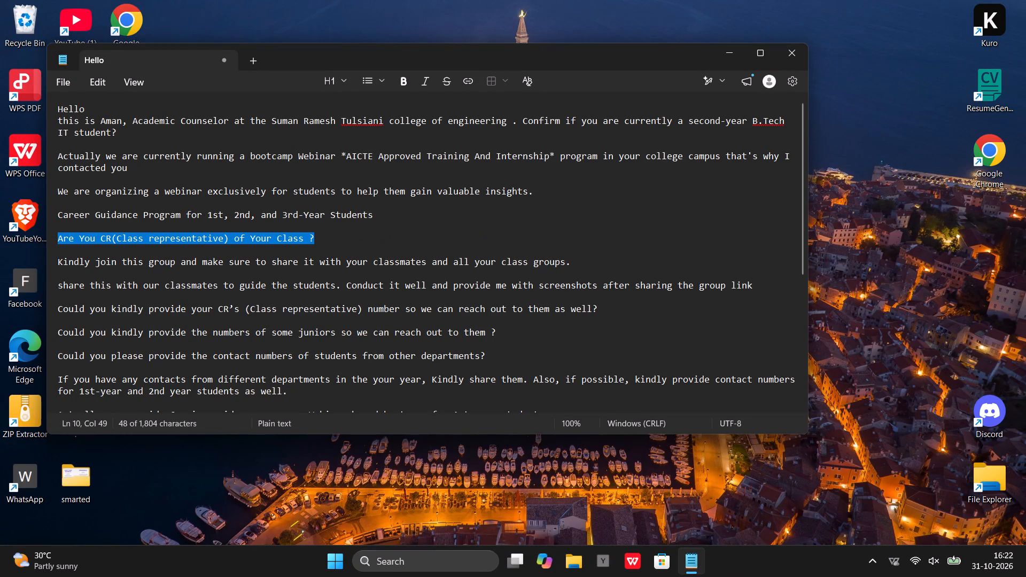
Copy the line "Career Guidance Program for 1st, 2nd, and 3rd-Year Students" from the Hello note.
left_click(370, 232)
left_click_drag(377, 215, 377, 201)
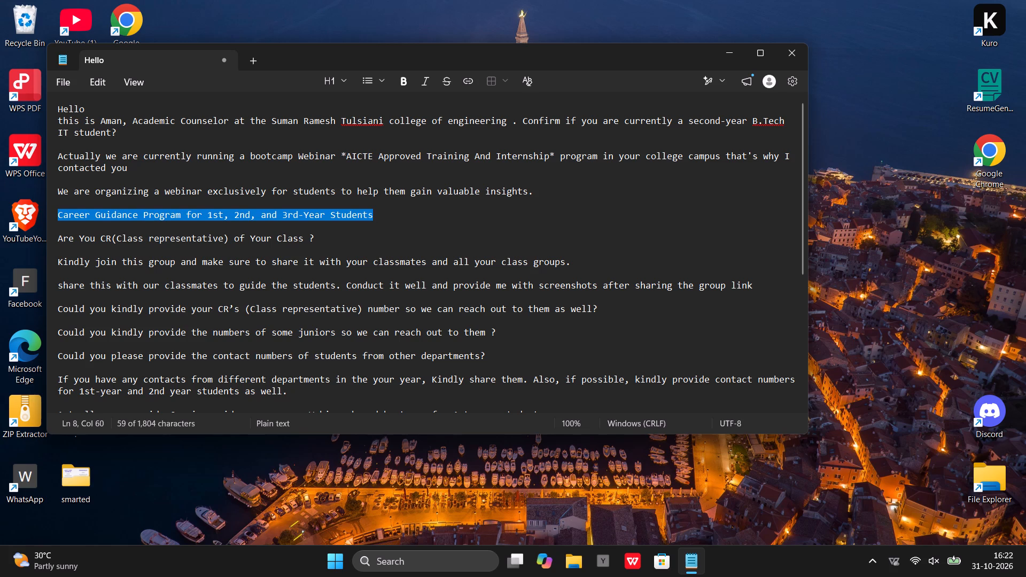
key("ctrl+c")
Select the line "Are You CR(Class representative) of Your Class ?" in the Hello note.
left_click(378, 241)
left_click_drag(347, 241, 343, 227)
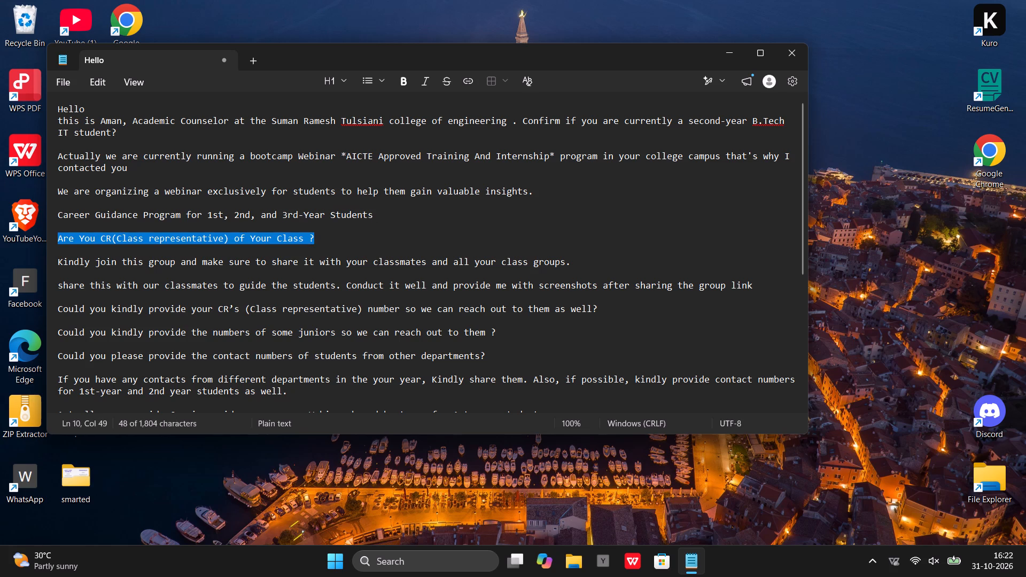
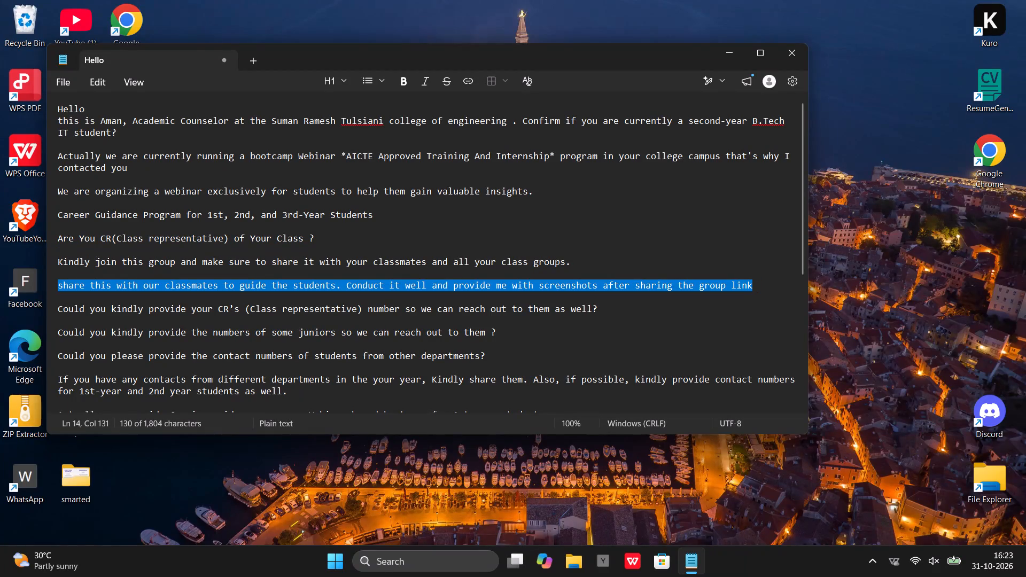
Copy the Hello note's line "share this with our classmates to guide the students. Conduct it well and provide me with screenshots after sharing the group link".
key("ctrl+c")
left_click(671, 333)
Select the line "After sharing the official group link, send the *screenshots*. They will be updated here in Excel. Also, mention your section name" in the Hello note.
scroll(679, 336, "down", 13)
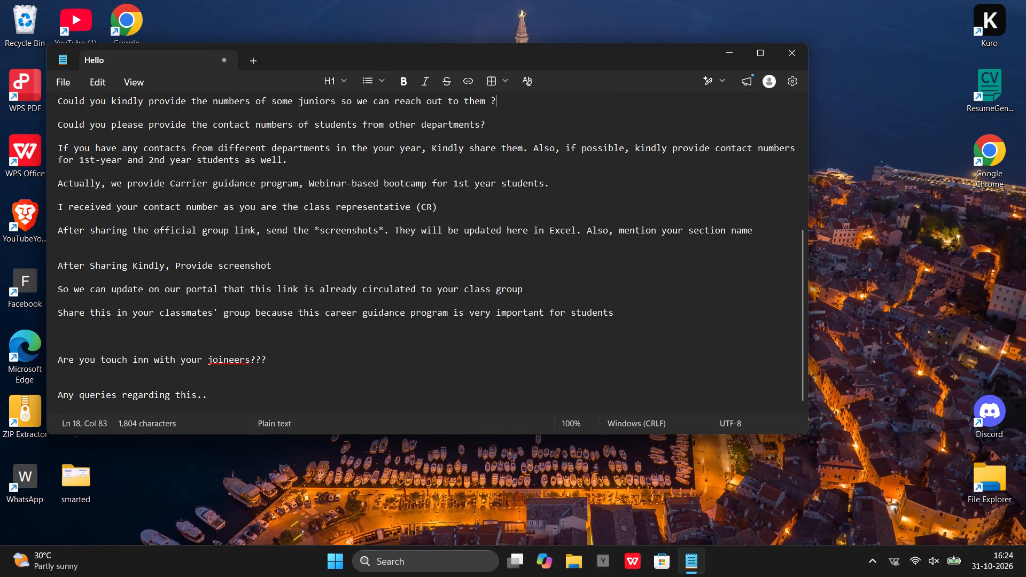
left_click(761, 220)
left_click_drag(759, 234, 757, 225)
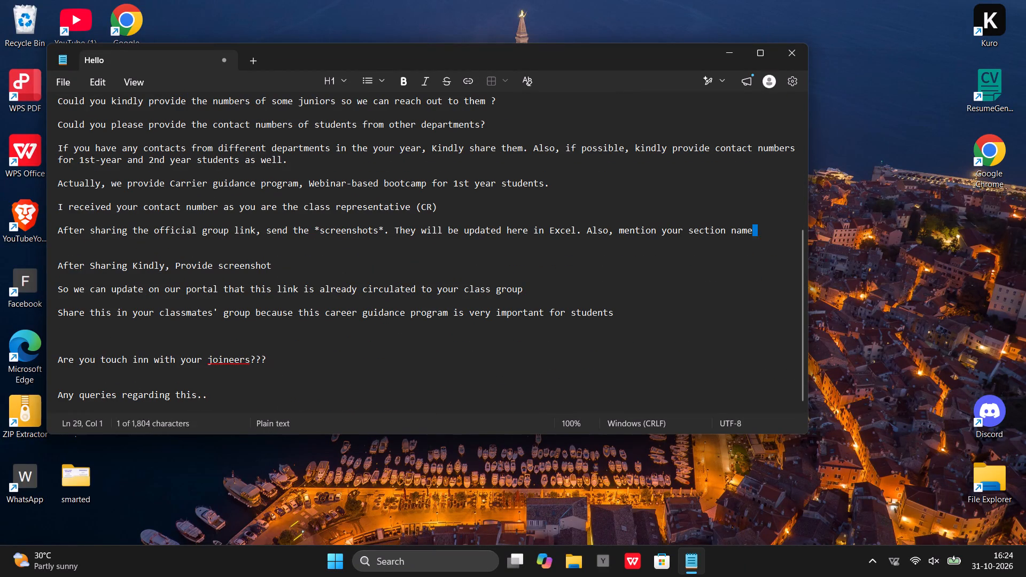
left_click_drag(757, 225, 754, 219)
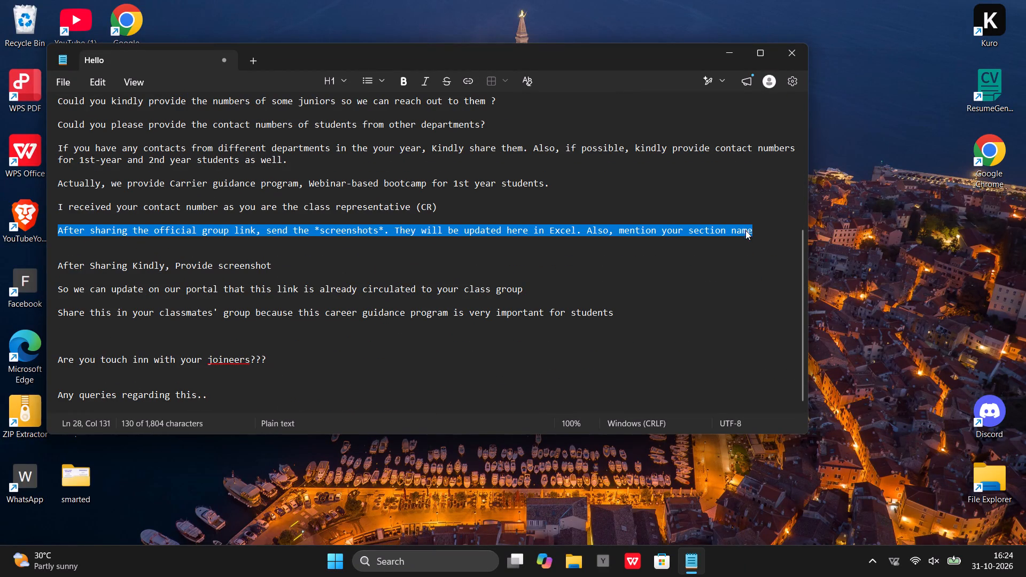
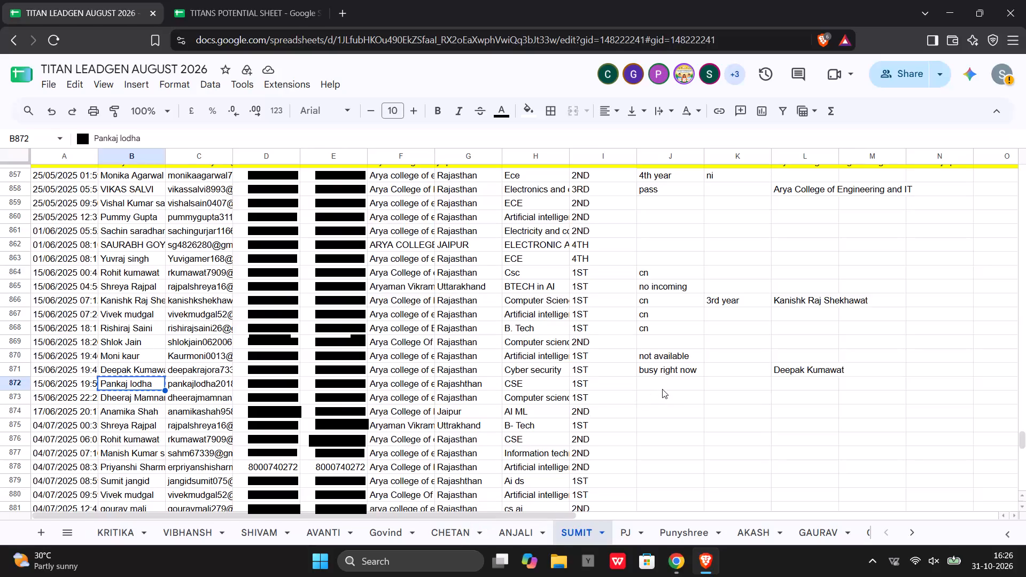
Record the row 872 lead's call status as "cn" in column J and "txt" in column K.
left_click(664, 386)
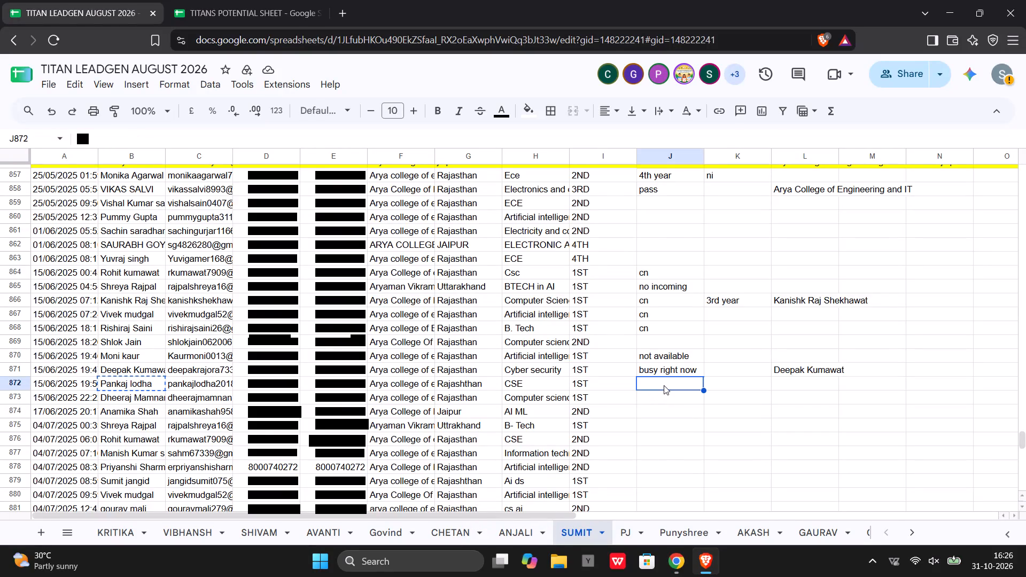
type("cn")
left_click(721, 381)
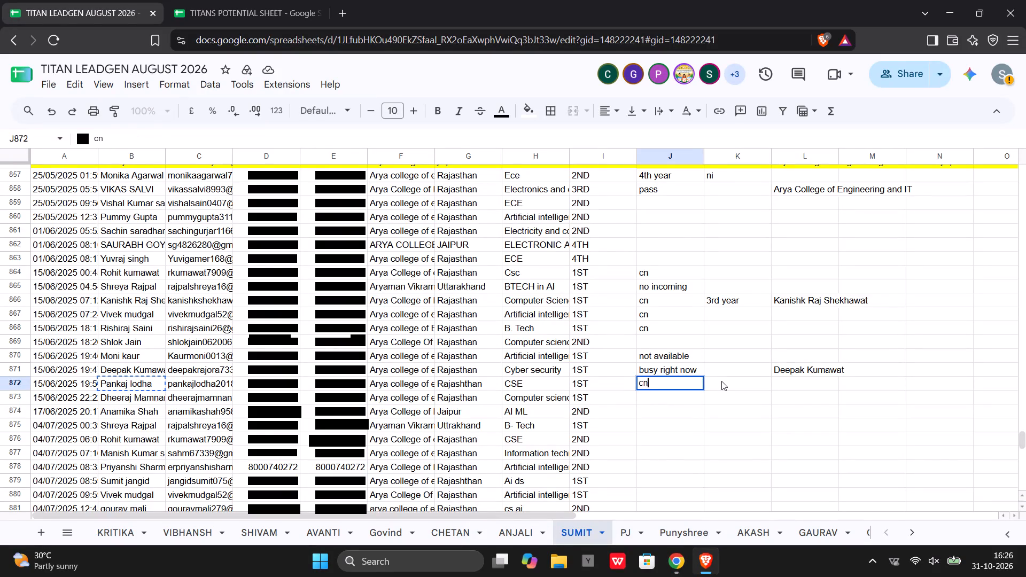
key("t")
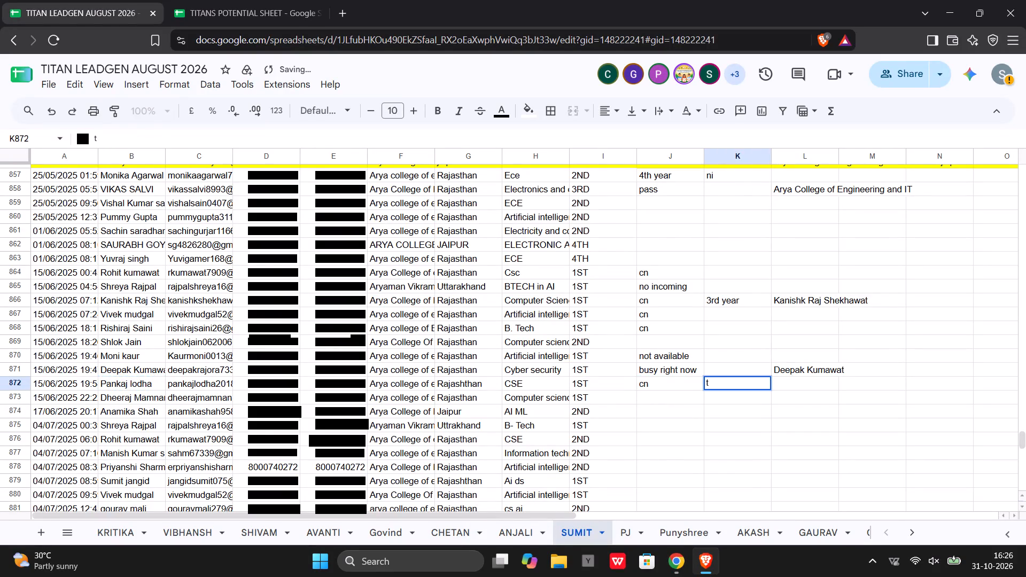
key("x")
key("t")
left_click(658, 401)
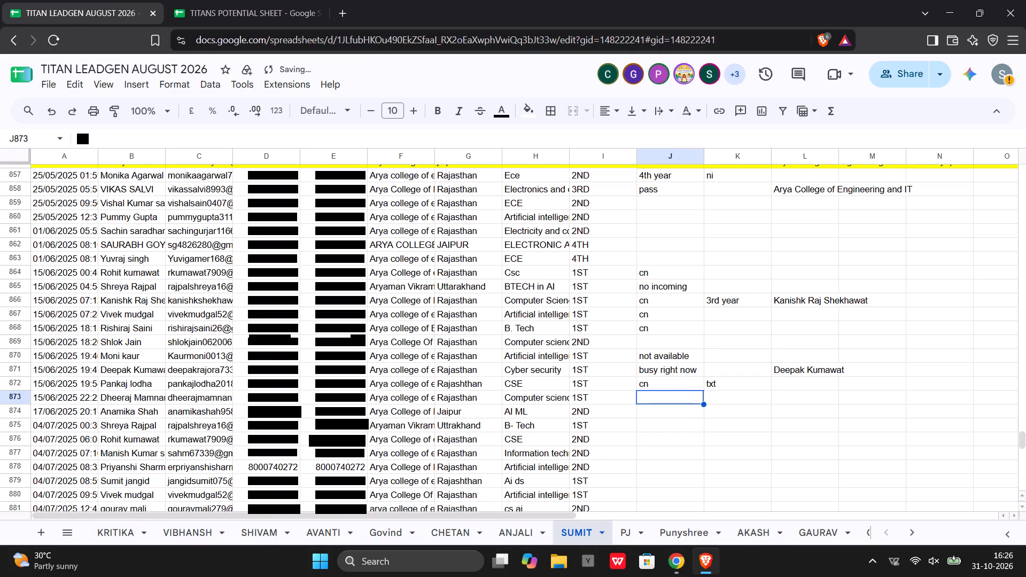
Copy the lead's name from column B of row 873 into column L of the same row.
right_click(136, 398)
left_click(209, 142)
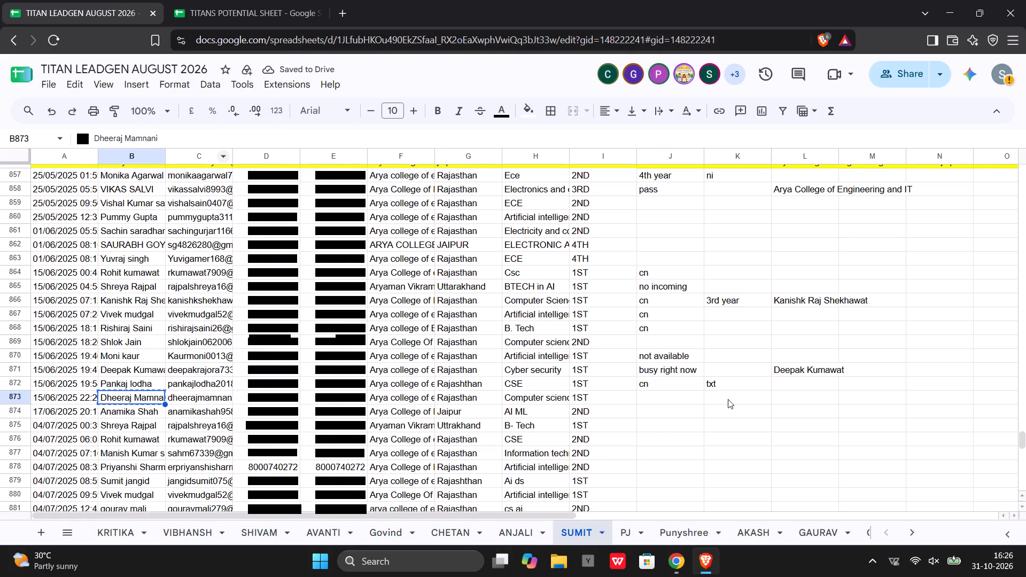
left_click(786, 395)
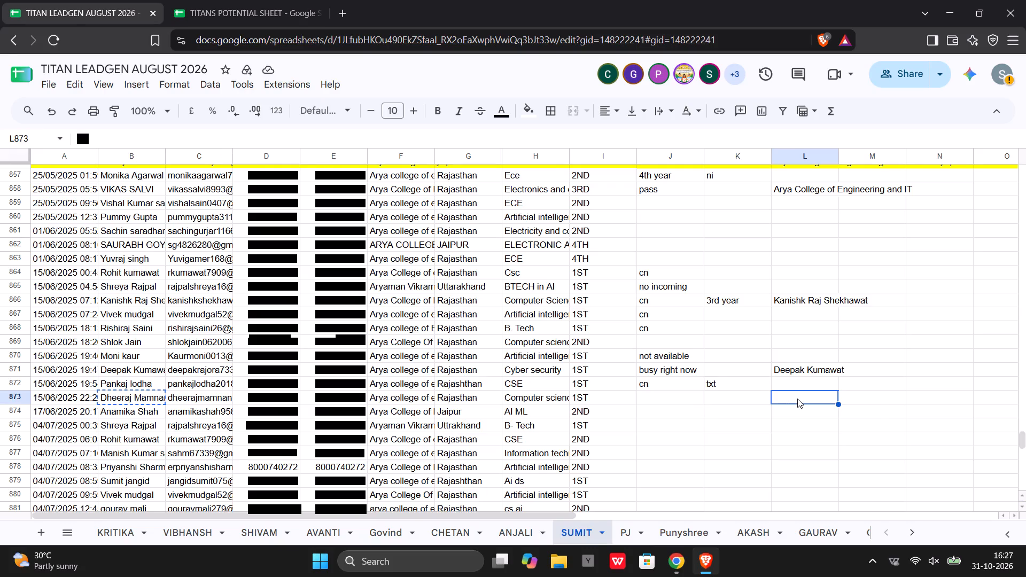
key("ctrl+v")
left_click(729, 411)
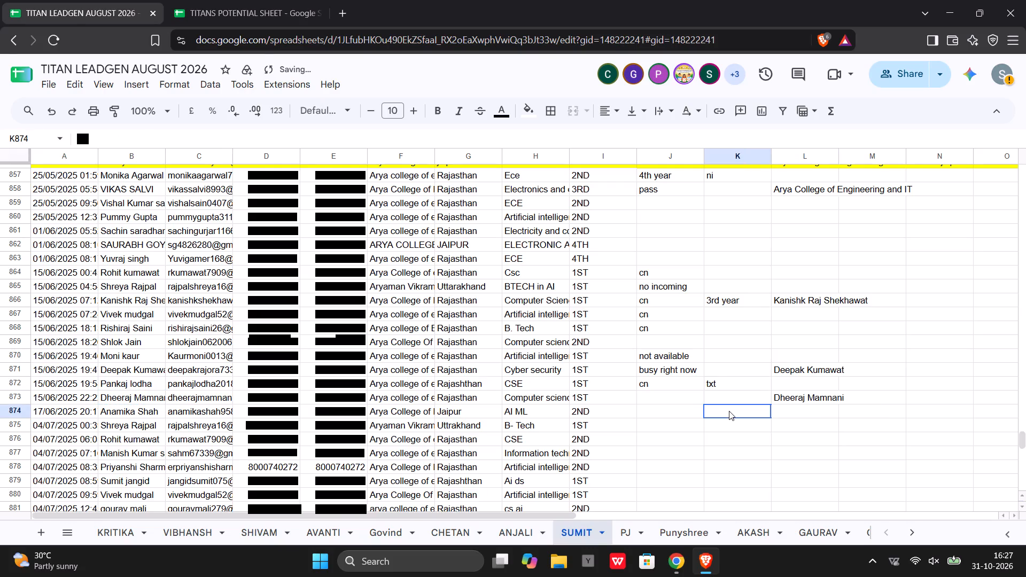
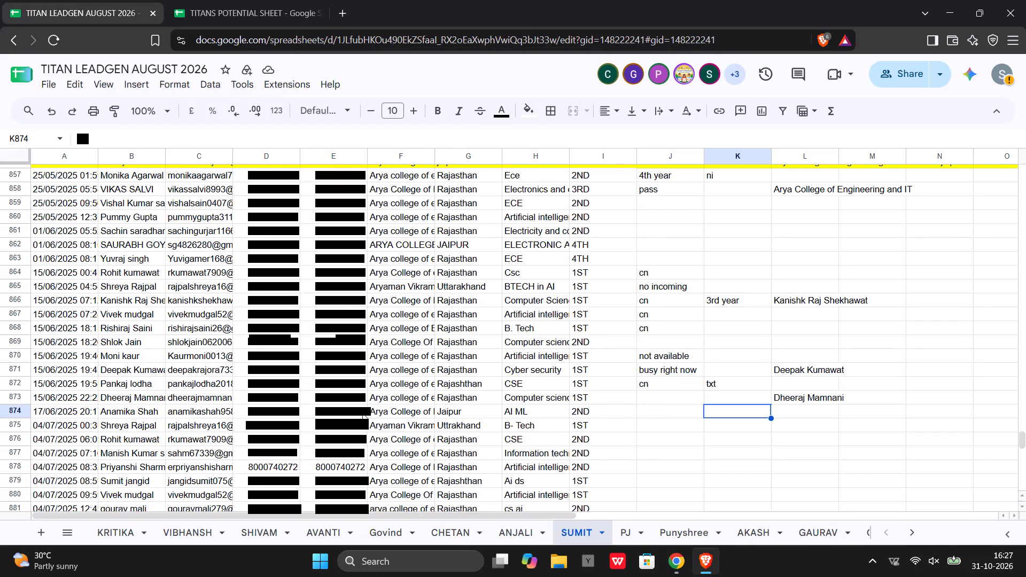
Check the row 873 lead's phone number and record the call status as "out of service" in column J.
left_click(281, 410)
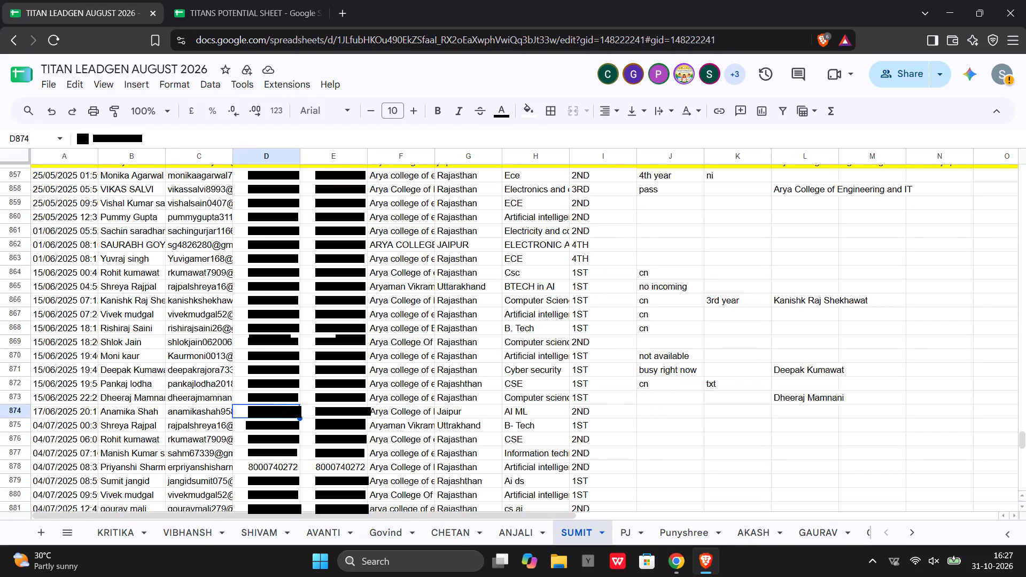
left_click(291, 402)
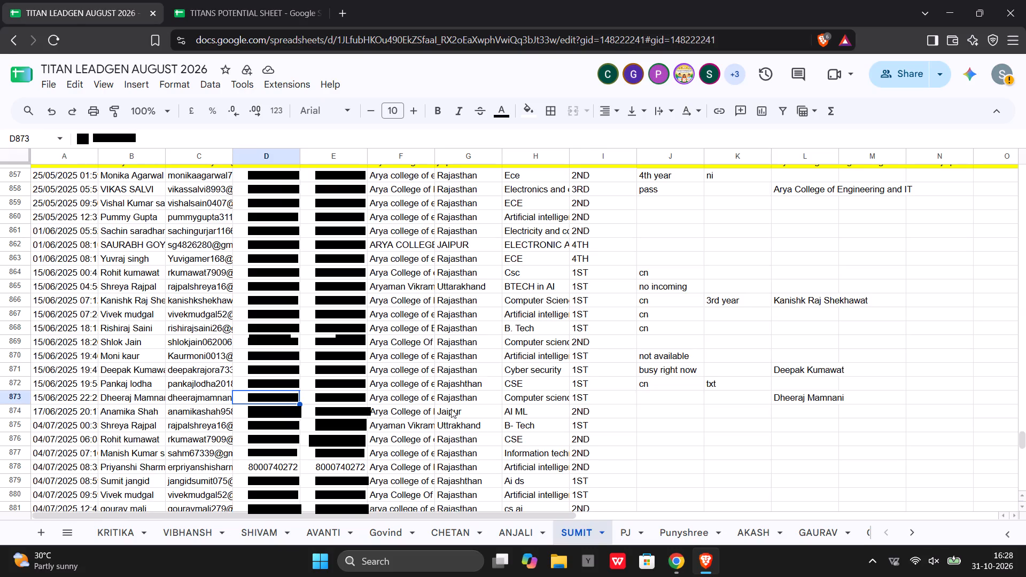
left_click(663, 394)
type("out")
key("space")
type("of ser")
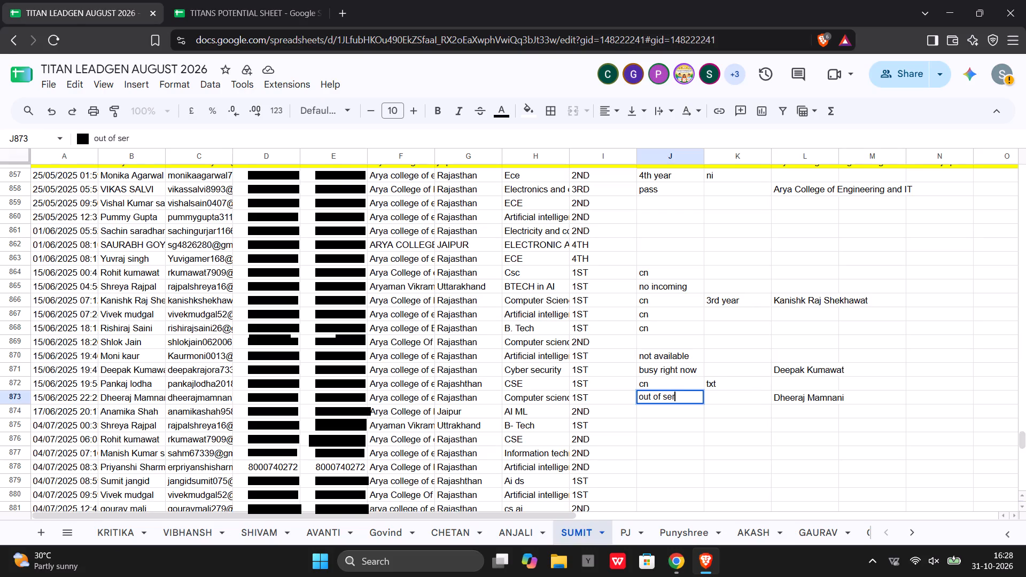
type("vice")
key("Return")
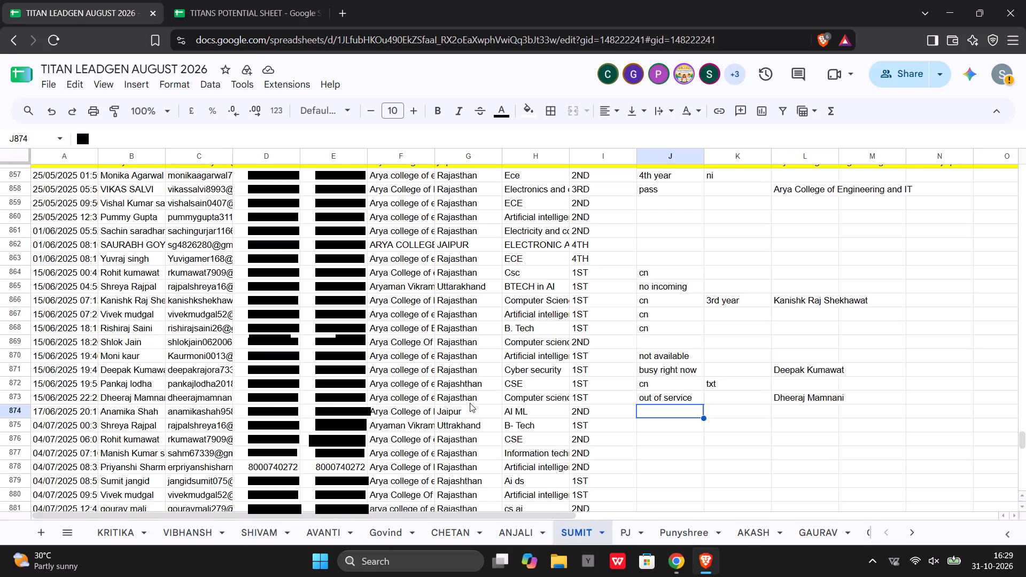
Bring up the phone number in column D for the row 874 lead.
left_click(276, 416)
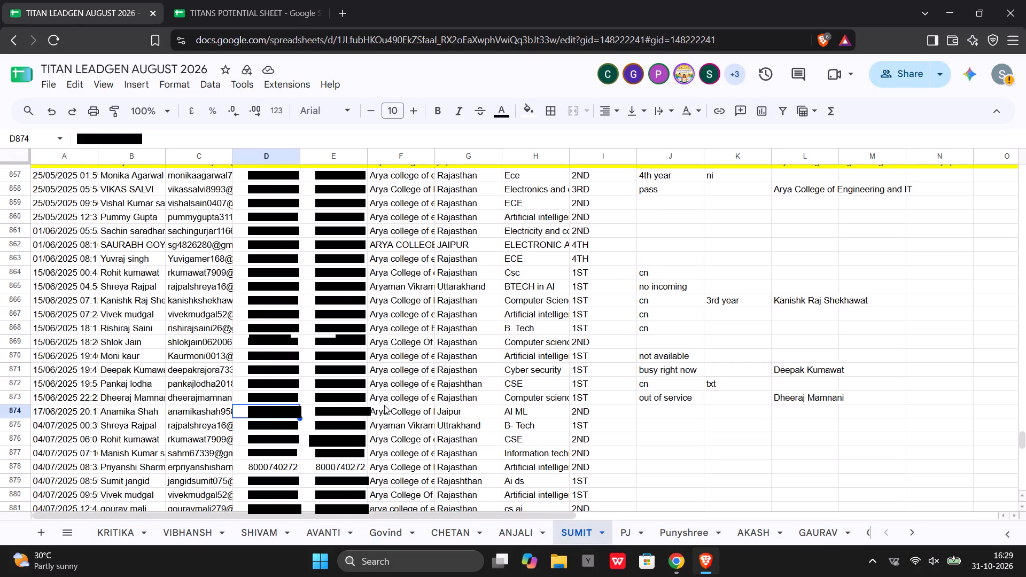
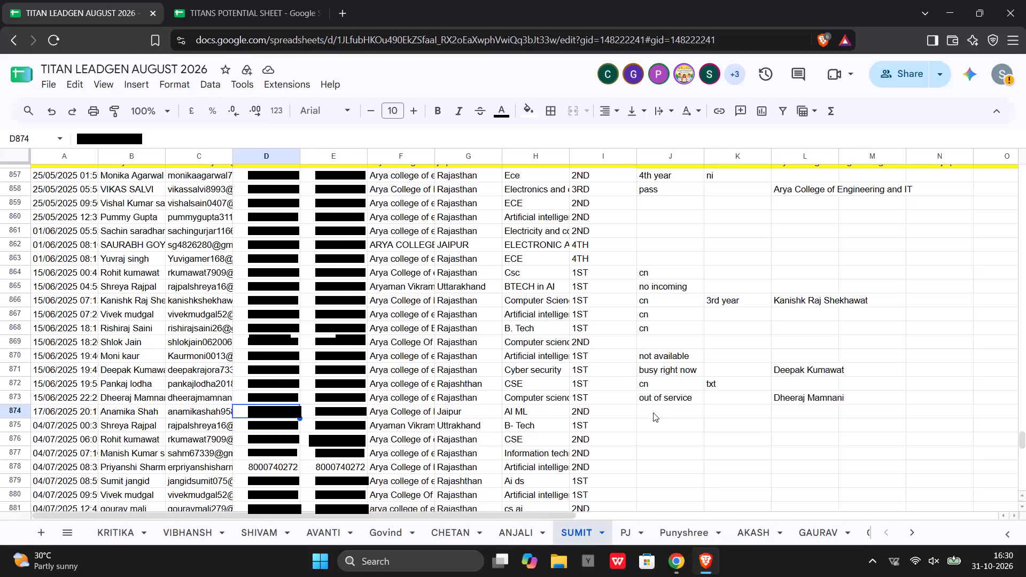
Record the call status "na" in column J for the row 874 lead.
left_click(653, 412)
type("na")
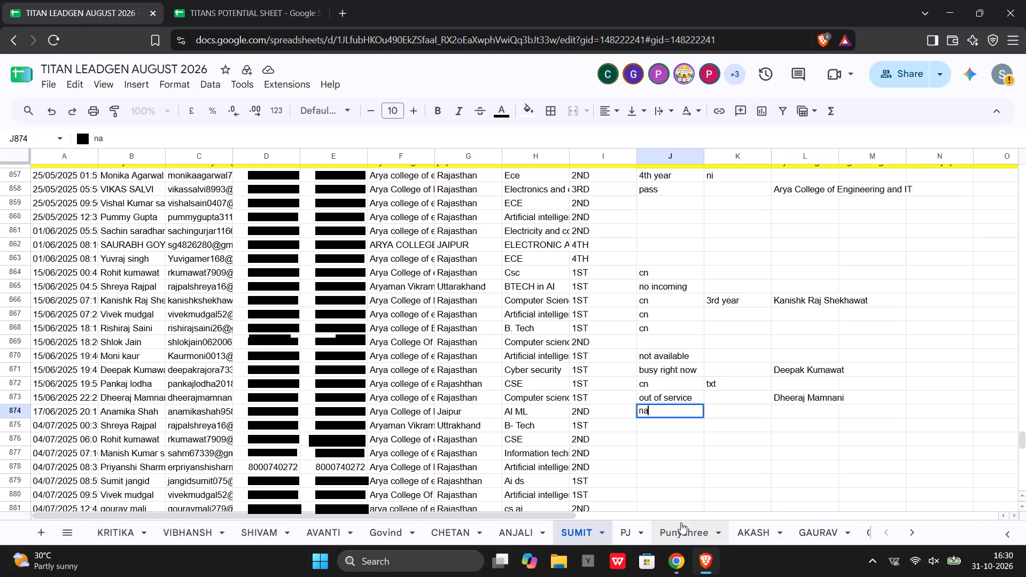
left_click(653, 424)
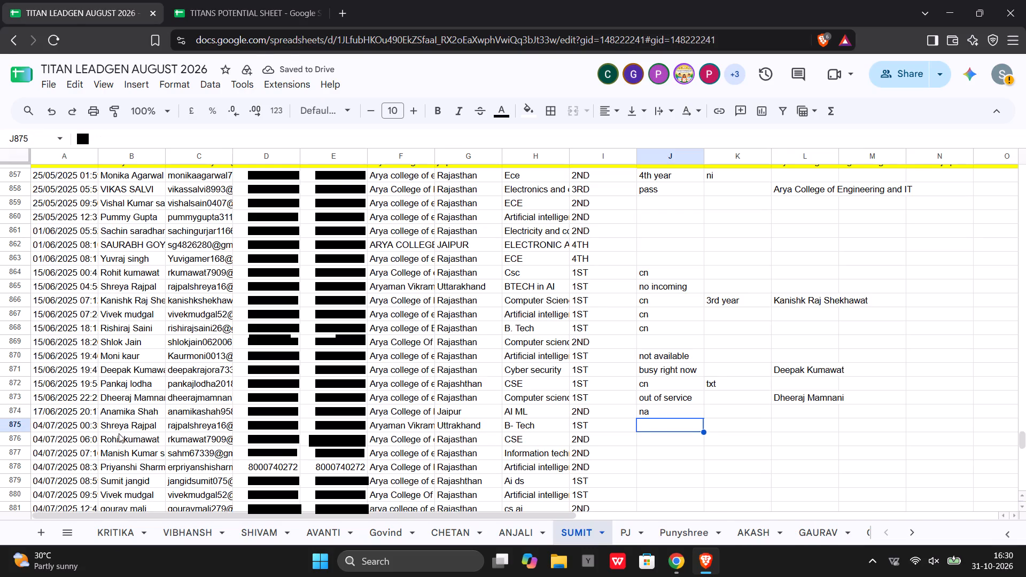
Copy the college name Aryaman Vikram Birla Institute from column F of row 875 into column M of that row.
right_click(287, 424)
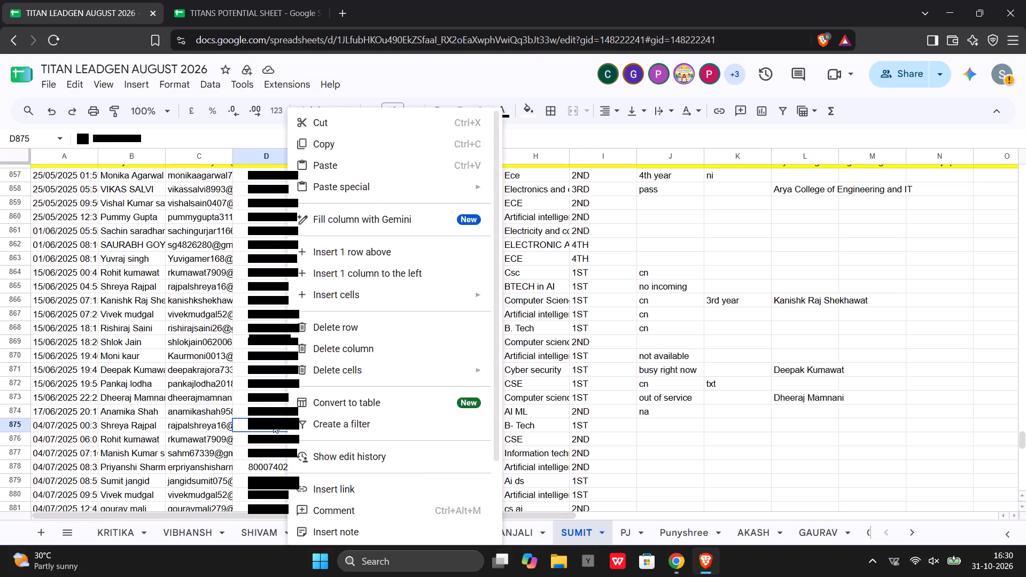
left_click(268, 424)
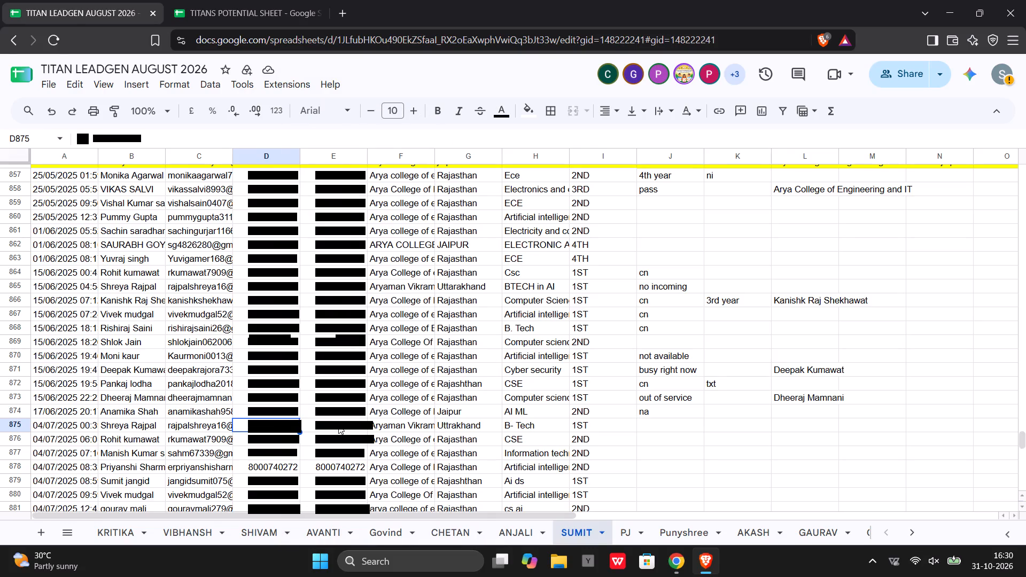
right_click(403, 431)
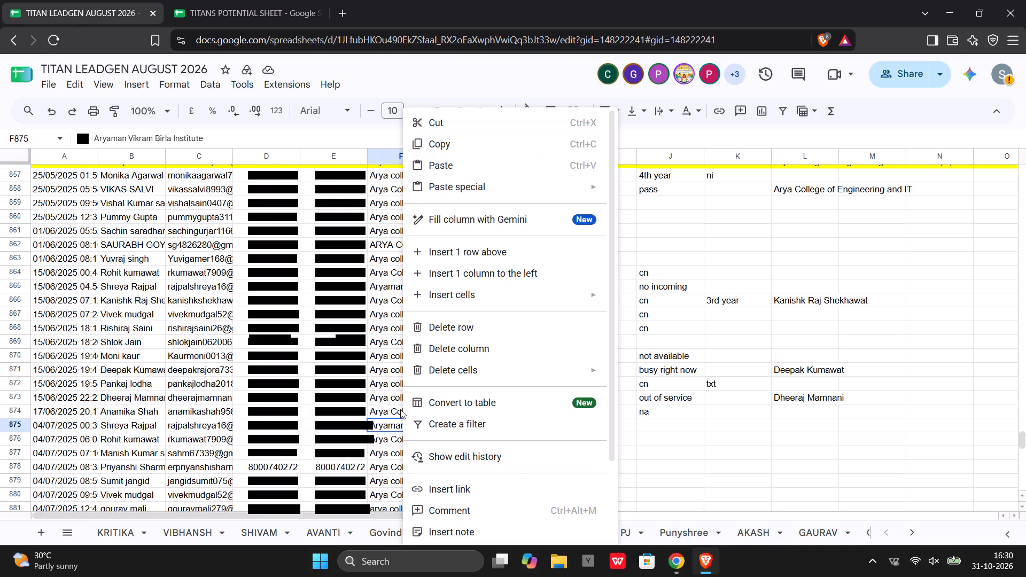
left_click(454, 140)
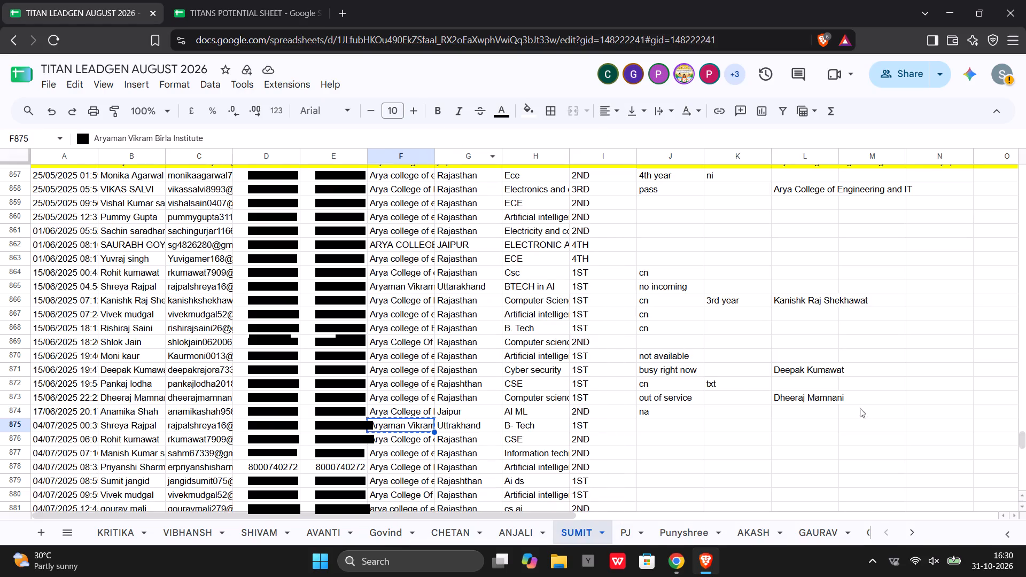
left_click(882, 422)
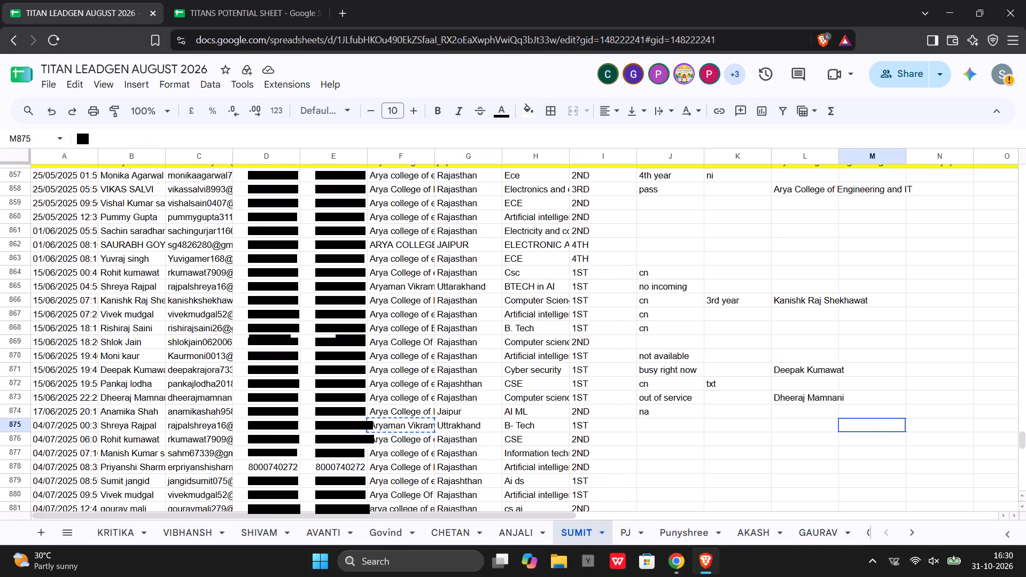
key("ctrl+v")
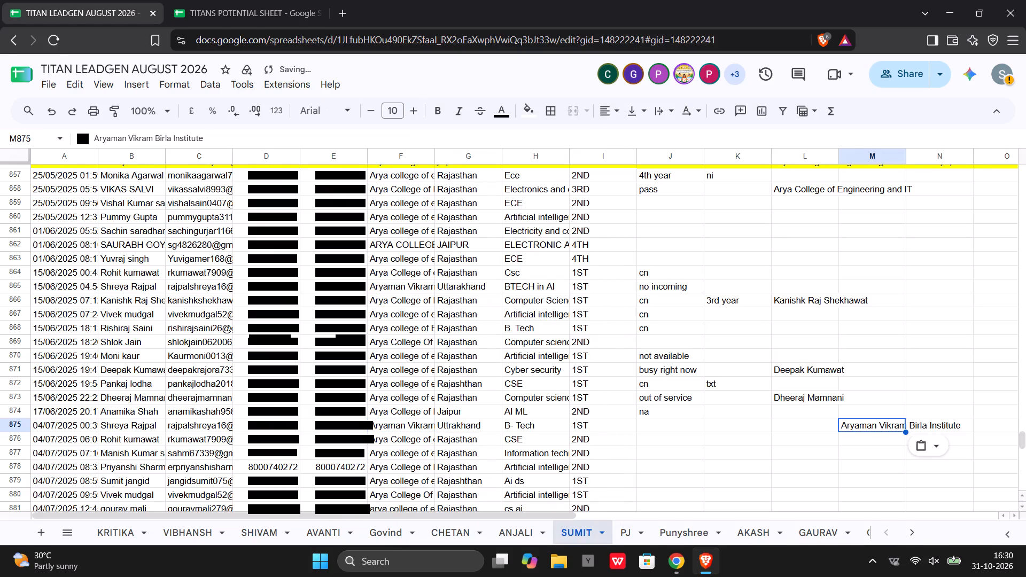
left_click(879, 449)
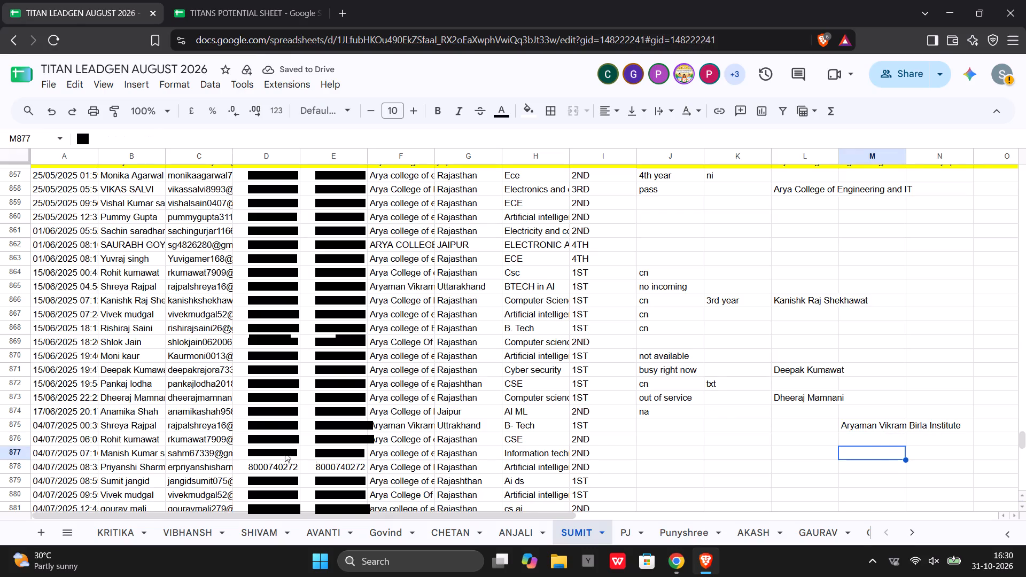
Check the row 875 lead's phone number and record the call status as "no incoming" in column J.
left_click(279, 424)
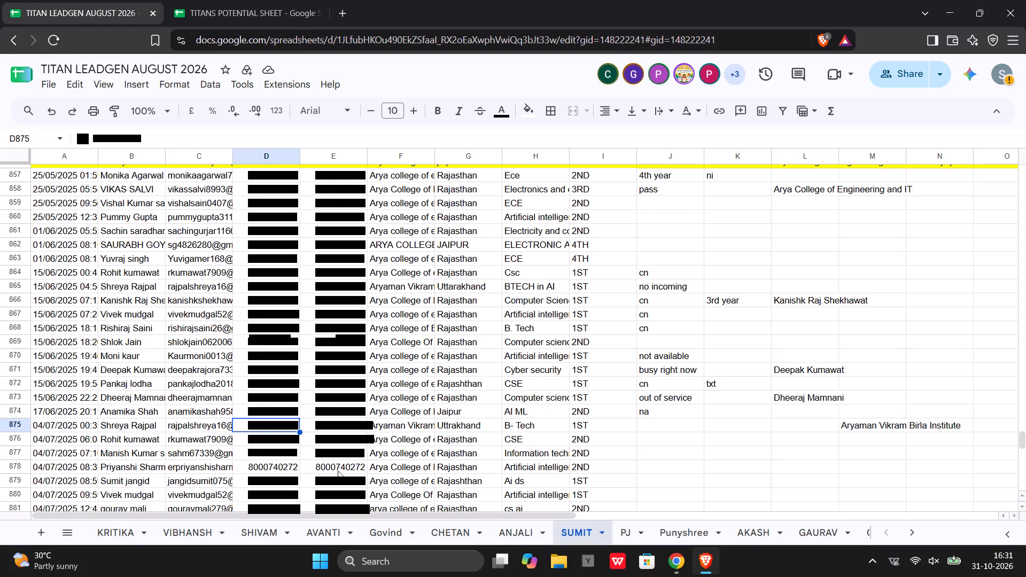
left_click(650, 424)
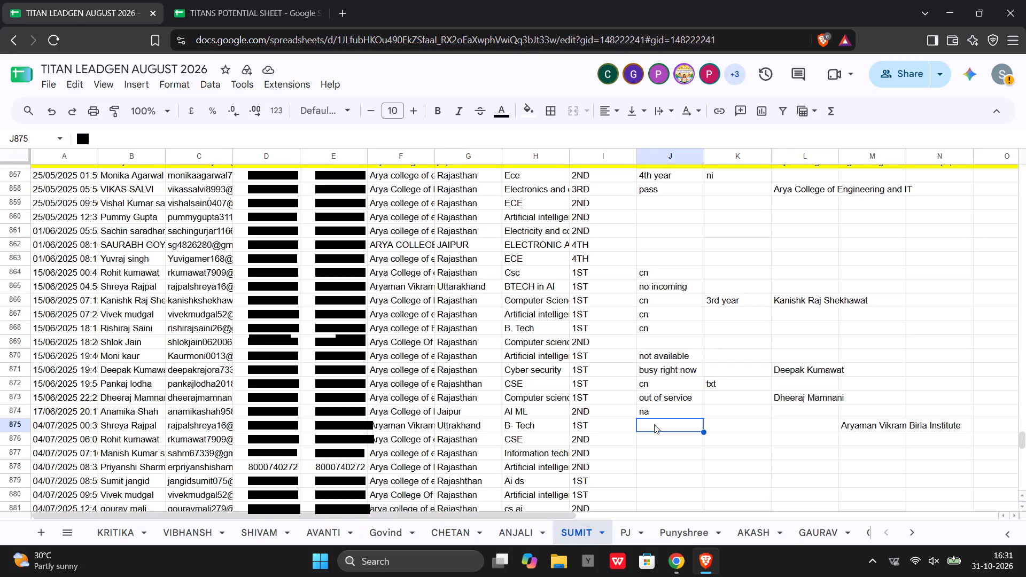
left_click(858, 422)
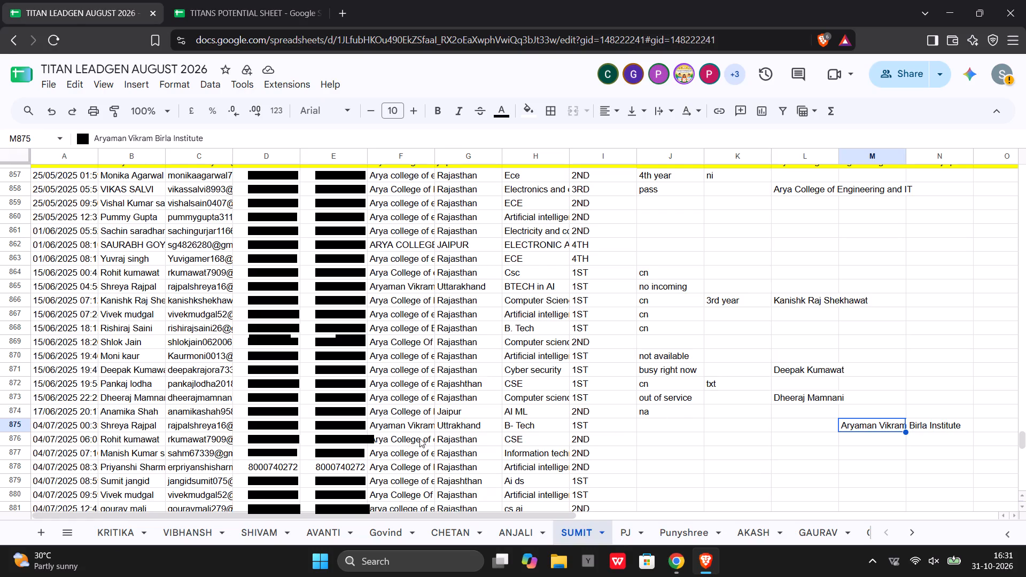
left_click(659, 426)
type("no")
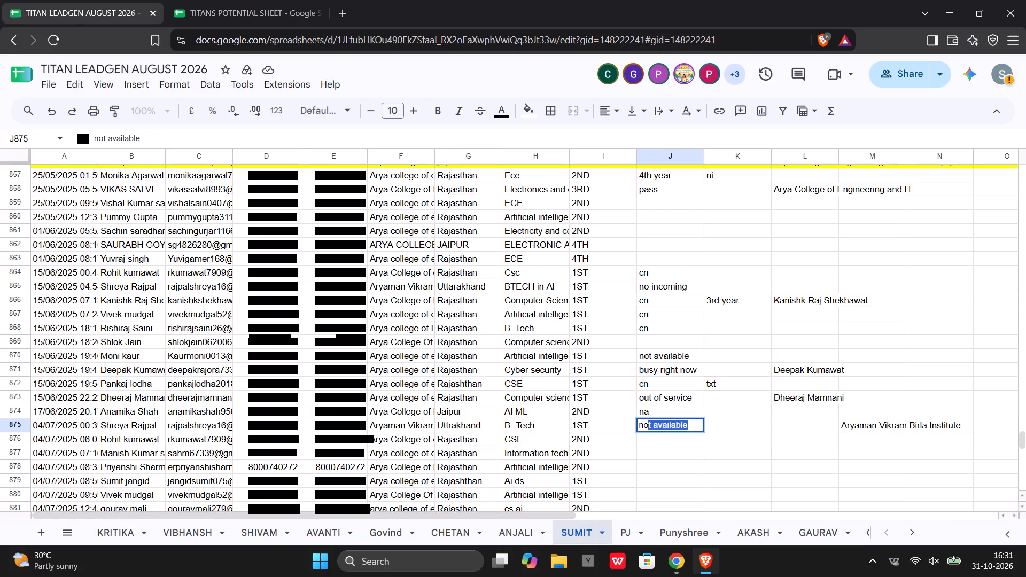
key("space")
type("incomi")
key("space")
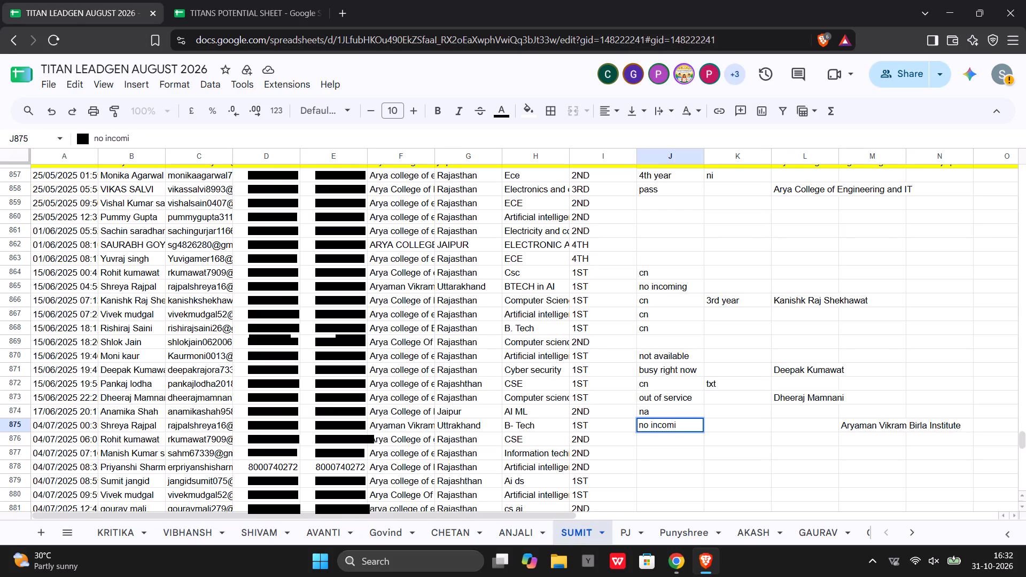
key("BackSpace")
type("ng")
key("Return")
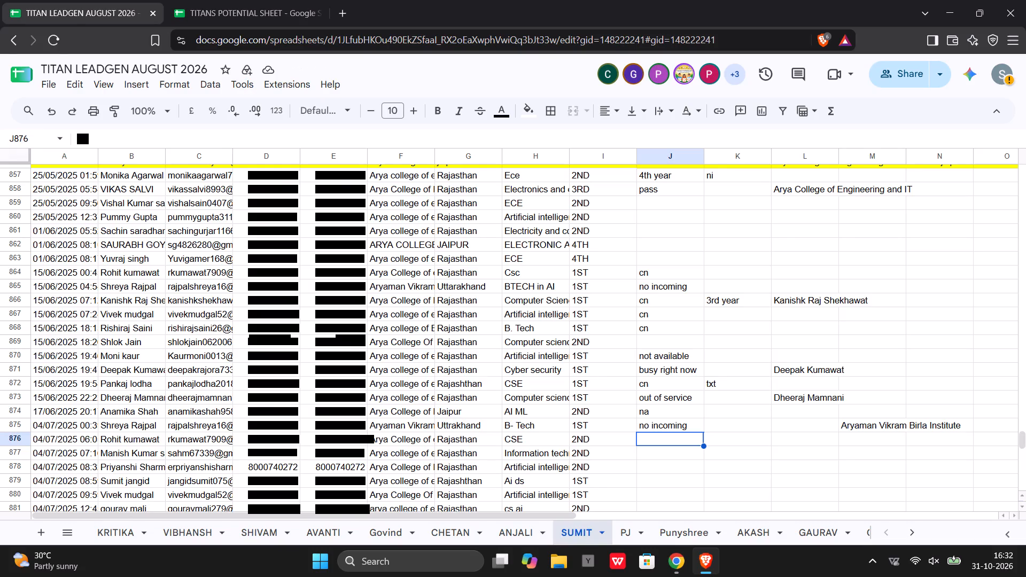
Record the call status "cn/ni" in column J for the row 876 lead.
key("c")
key("n")
type("/ni")
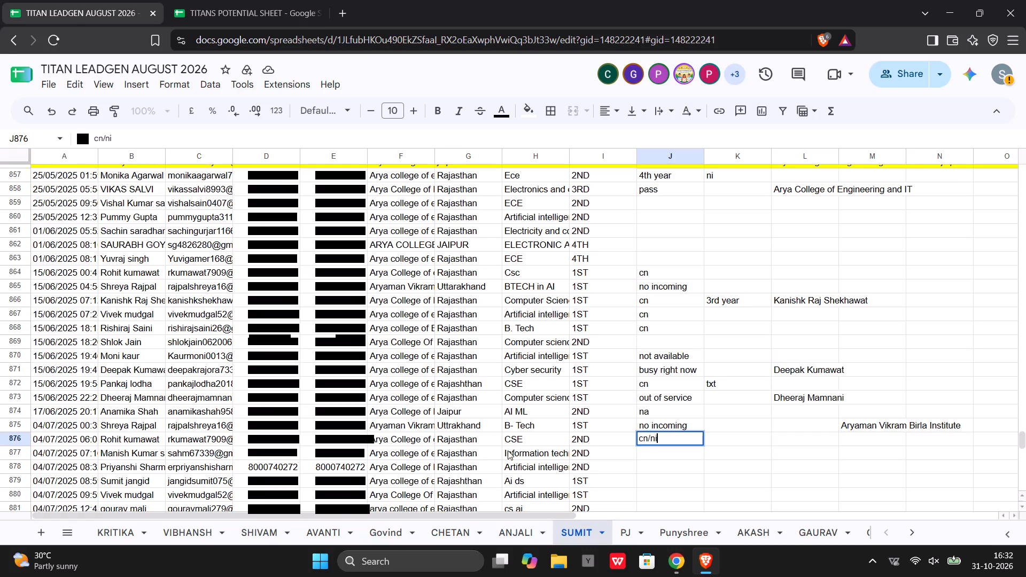
left_click(667, 451)
Bring up the phone number in column D for the row 879 lead.
scroll(664, 453, "down", 2)
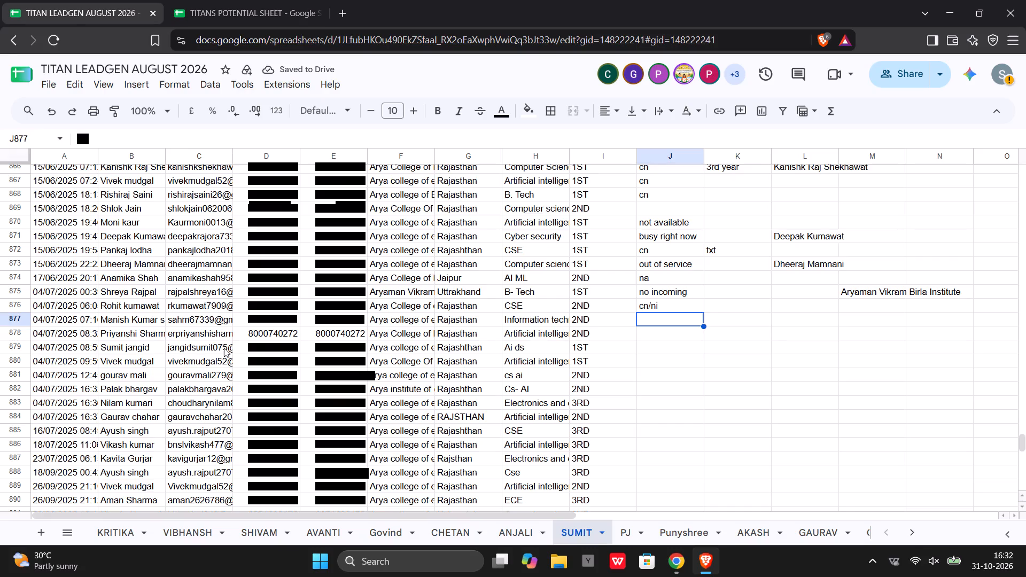
left_click(269, 344)
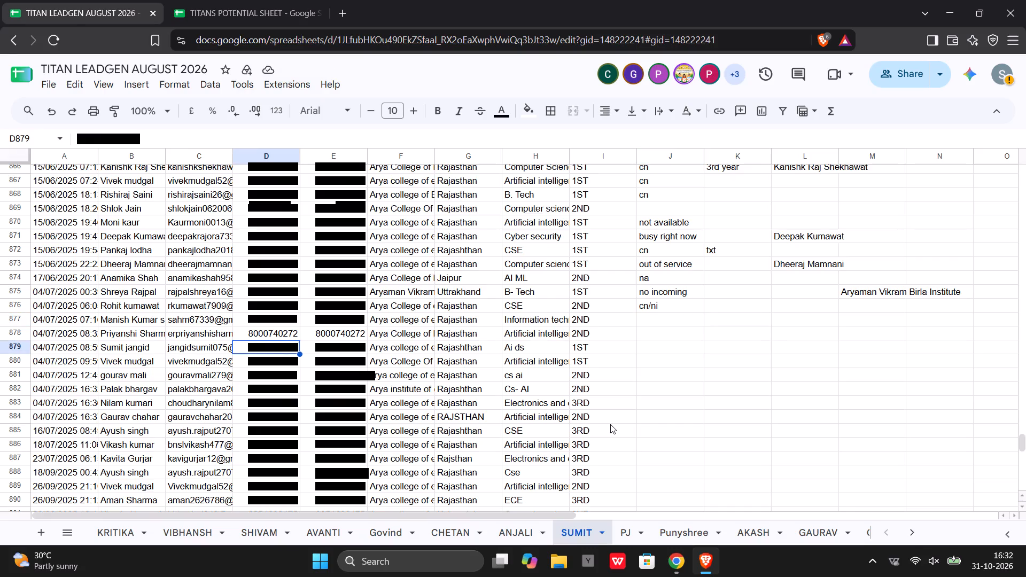
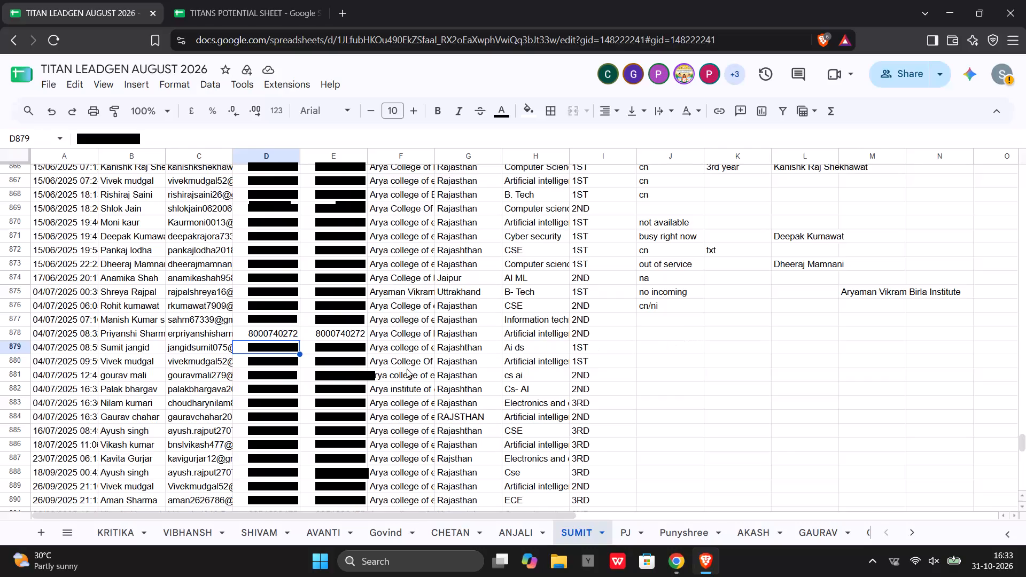
Go to the call status cell in column J for the row 879 lead.
left_click(674, 345)
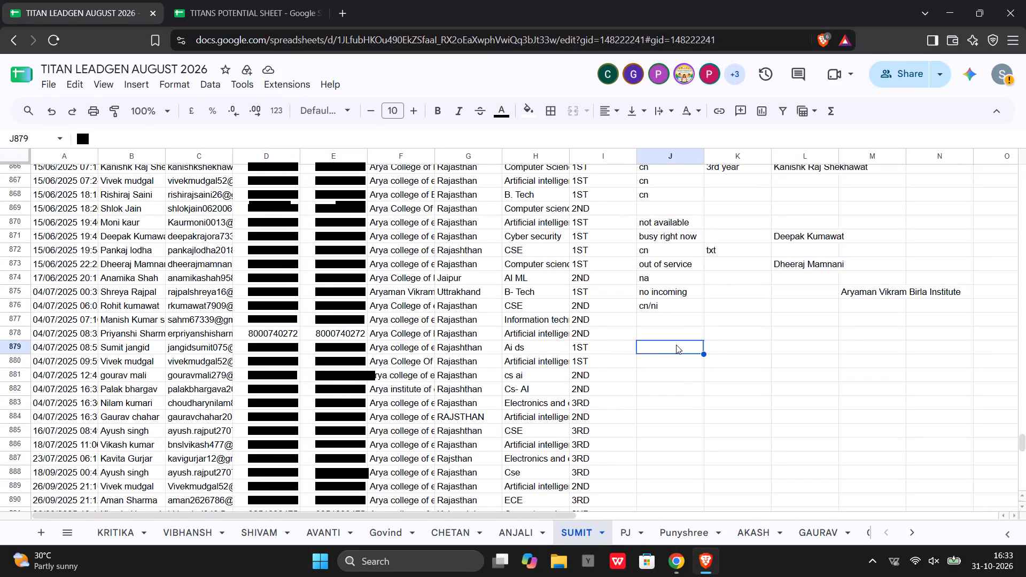
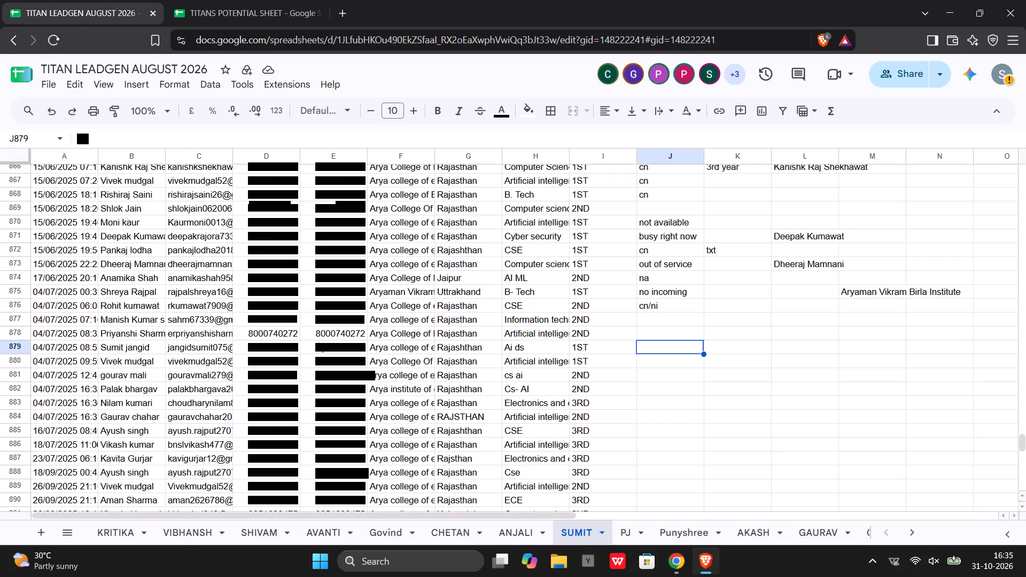
Copy the phone number of the row 879 lead from column D.
right_click(268, 346)
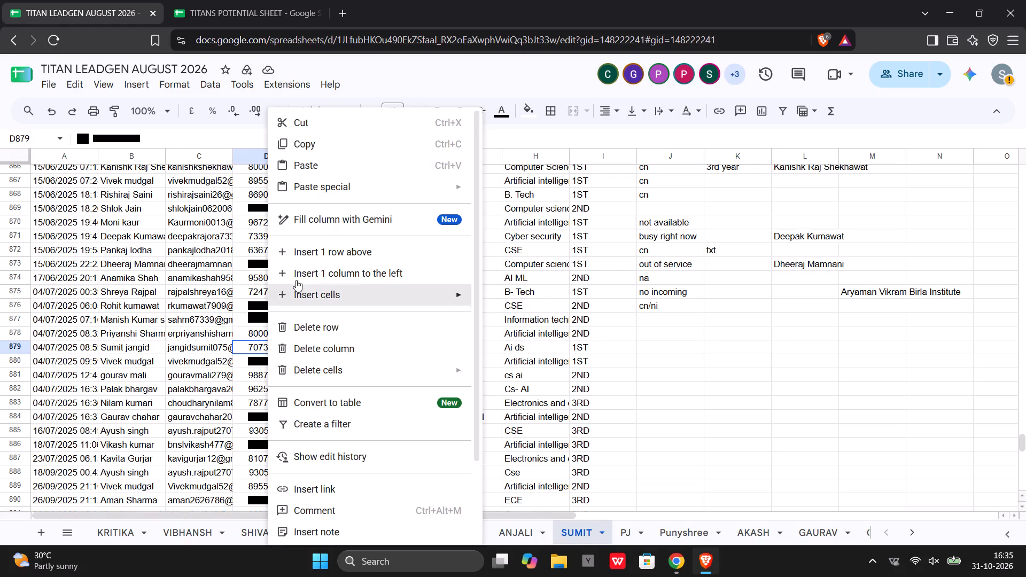
left_click(348, 139)
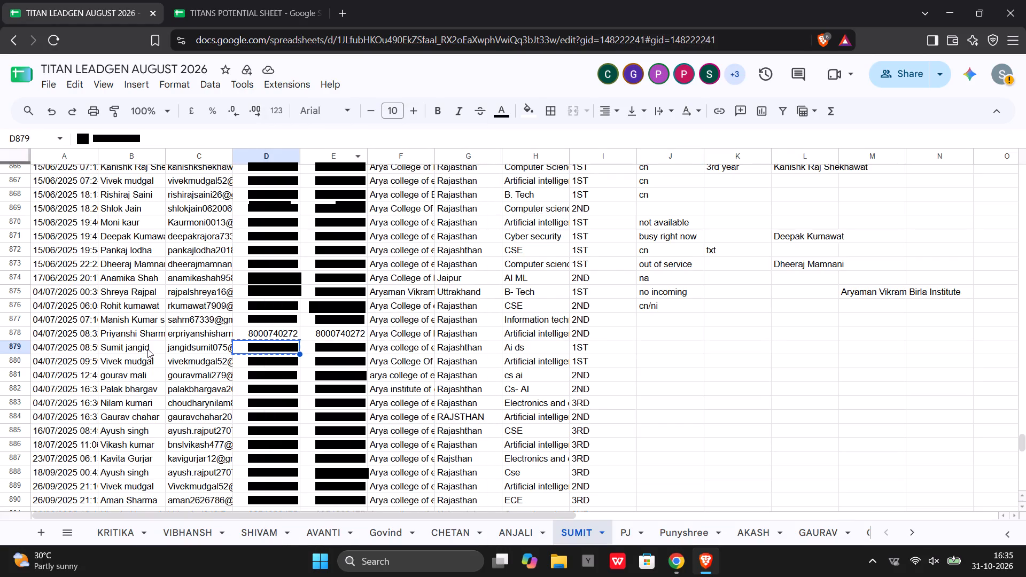
Copy the lead's name from column B of row 879, keeping the SUMIT sheet in view.
right_click(139, 347)
left_click(186, 146)
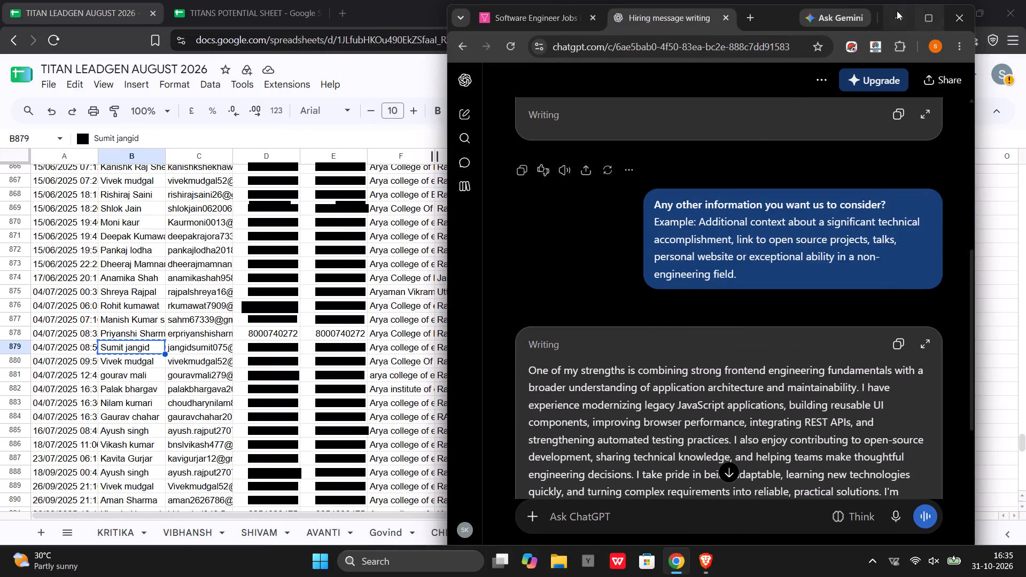
left_click(896, 11)
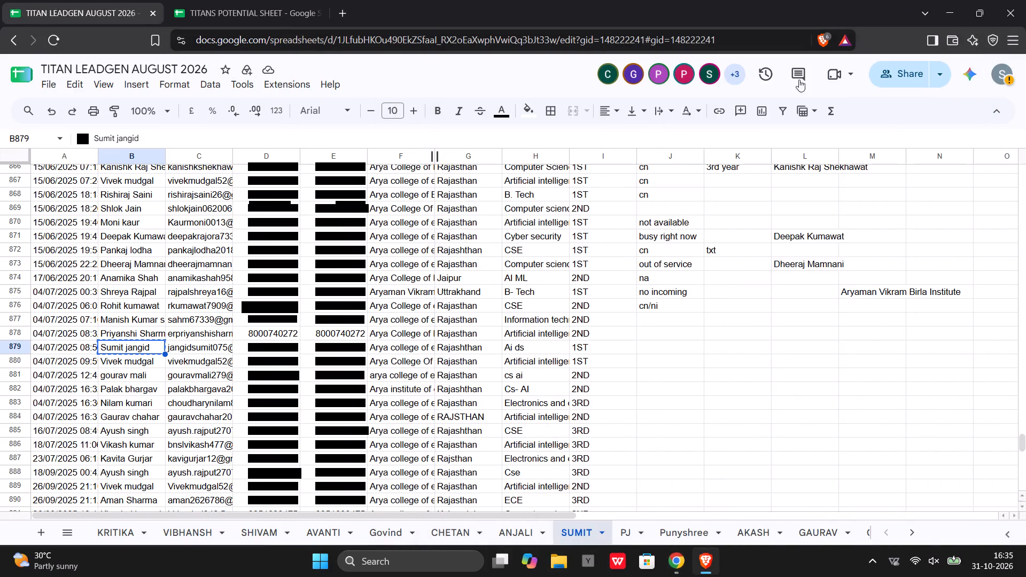
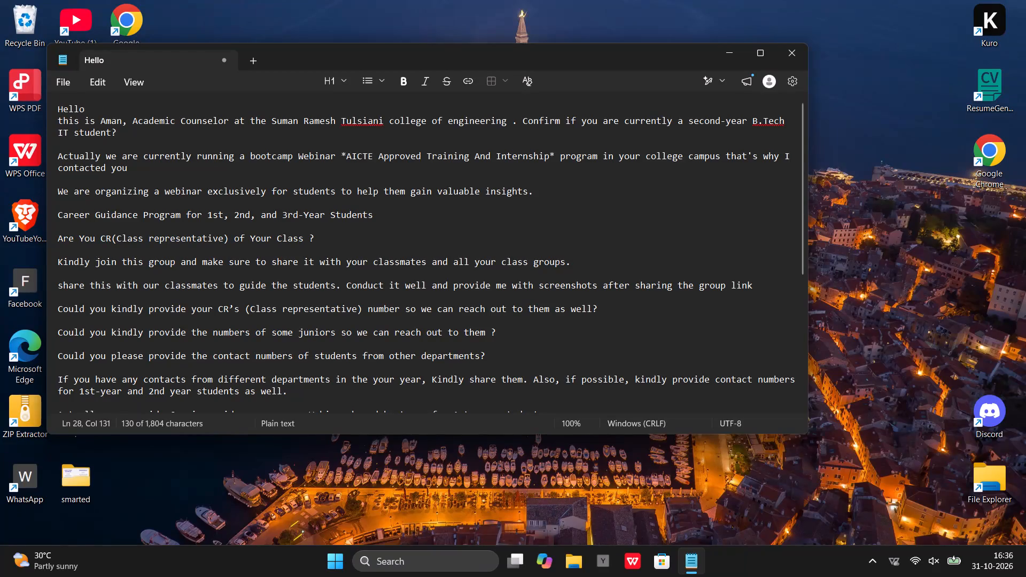
Copy the bootcamp webinar paragraph about the "AICTE Approved Training And Internship" program from the Hello note.
left_click_drag(129, 171, 125, 145)
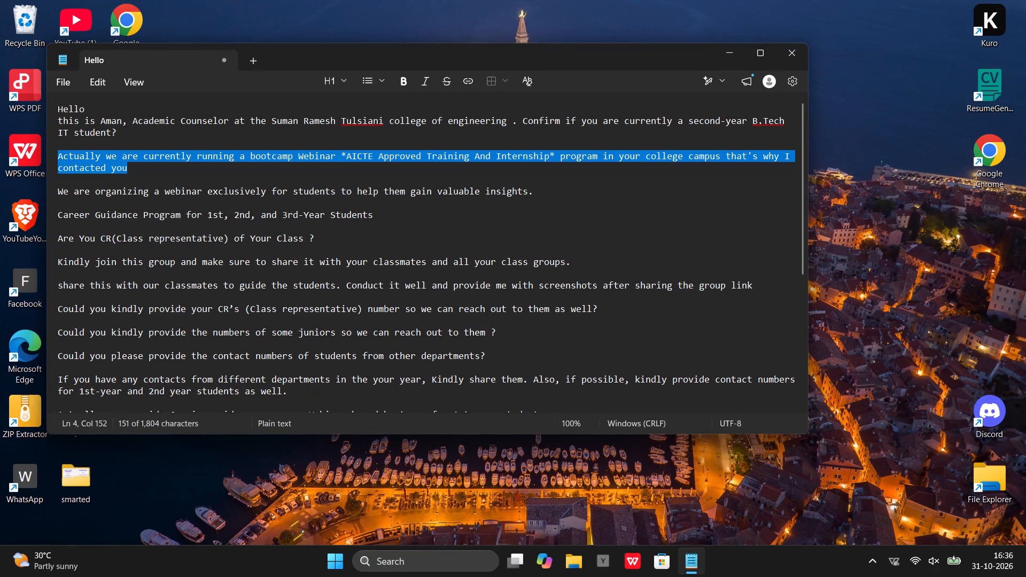
key("ctrl+c")
left_click(484, 251)
Copy the line "We are organizing a webinar exclusively for students to help them gain valuable insights." from the note.
left_click_drag(536, 198, 536, 188)
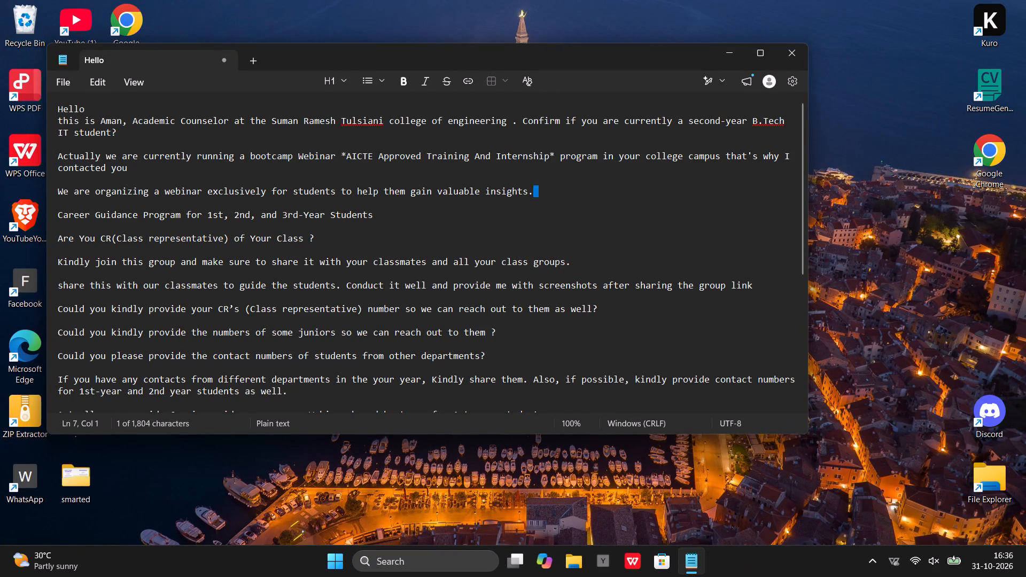
left_click_drag(536, 188, 535, 182)
key("ctrl+c")
left_click(453, 201)
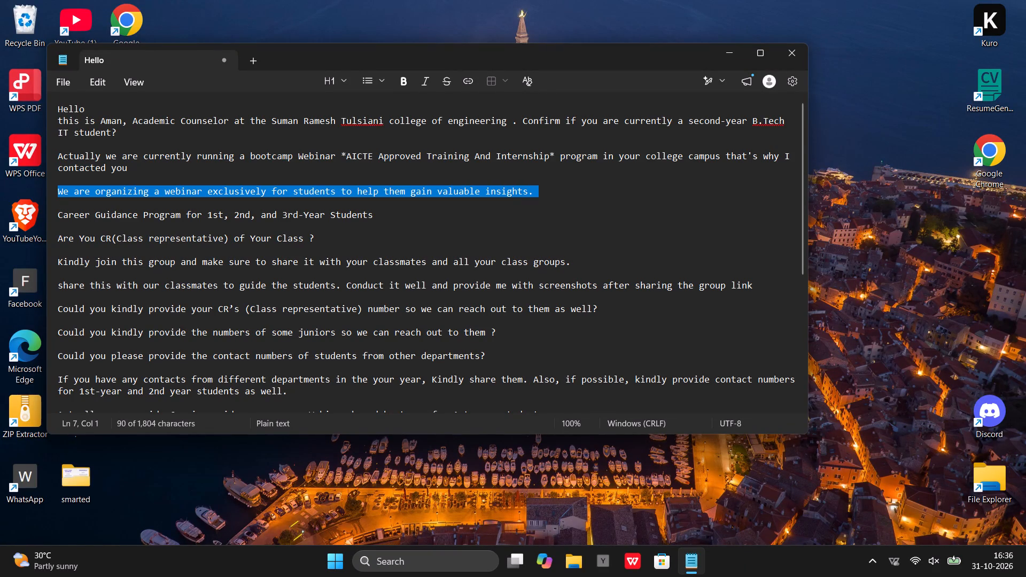
Copy the line "Career Guidance Program for 1st, 2nd, and 3rd-Year Students" from the note.
left_click_drag(382, 220, 382, 205)
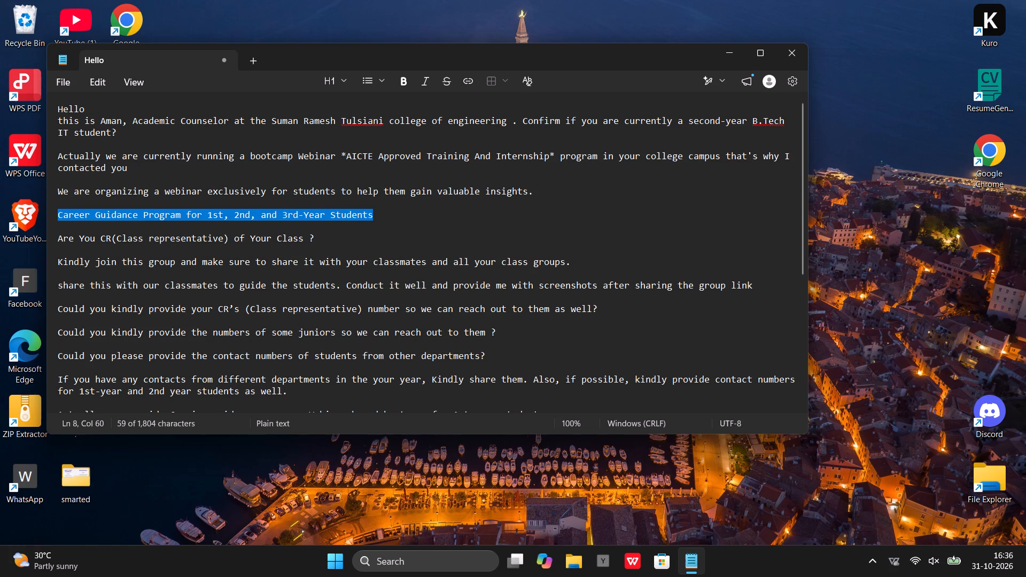
key("ctrl+c")
Copy the question "Are You CR(Class representative) of Your Class ?" from the note.
left_click_drag(332, 243, 328, 228)
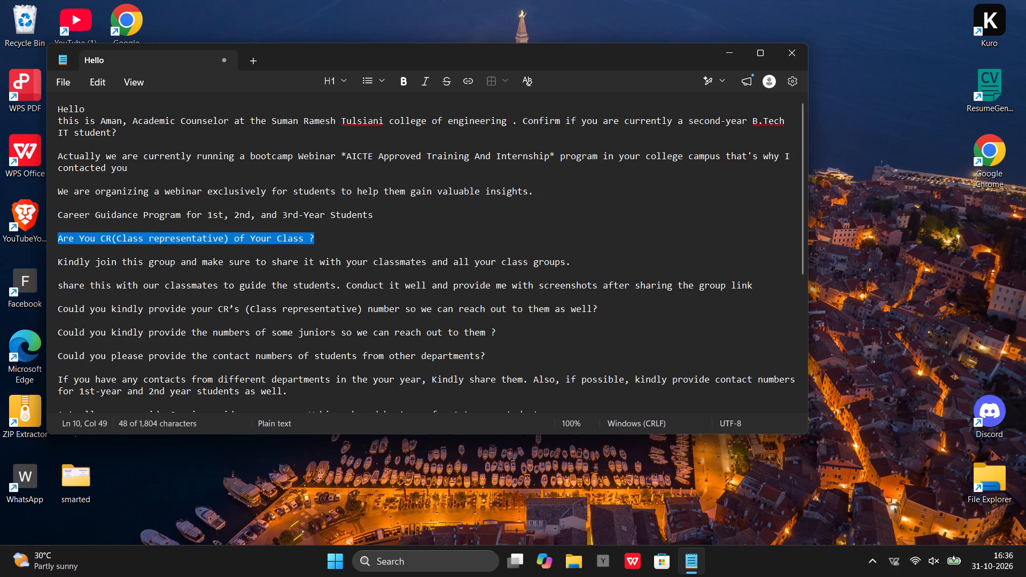
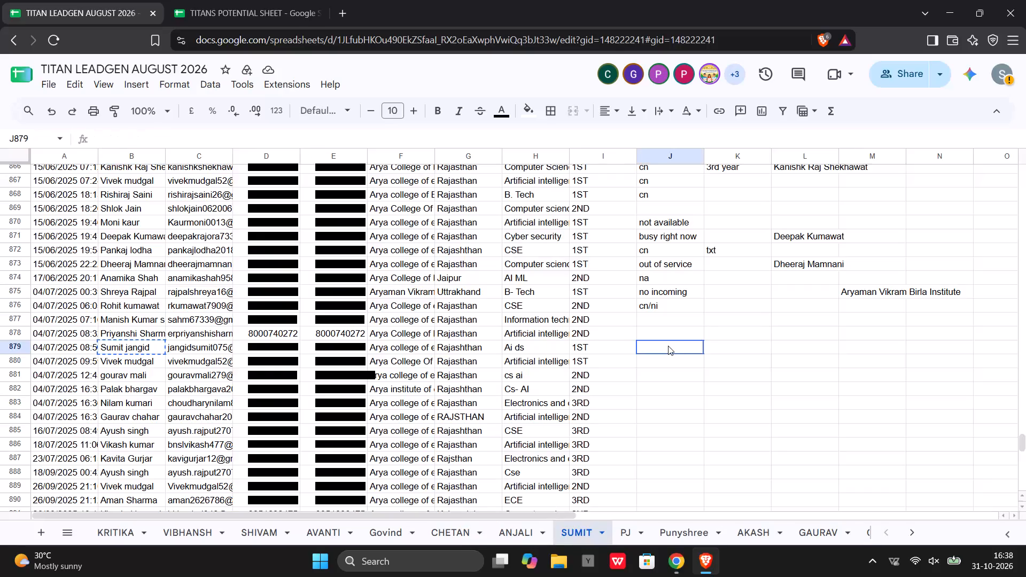
Record the call status "cn" in column J for the first-year Ai ds lead in row 879.
type("cn")
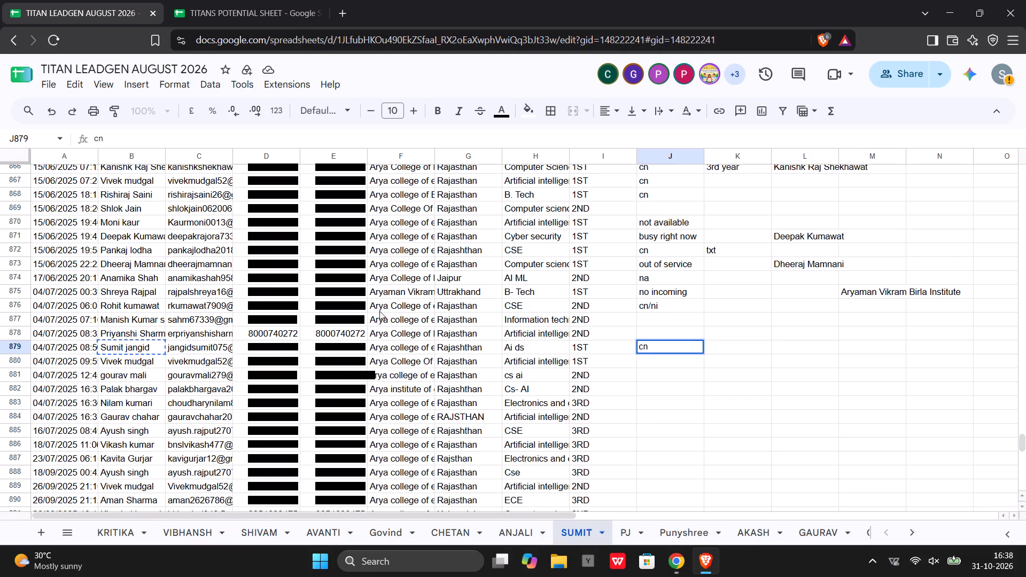
Check the lead's name and phone number in row 880 and record the call status "cn" in column J.
left_click(148, 360)
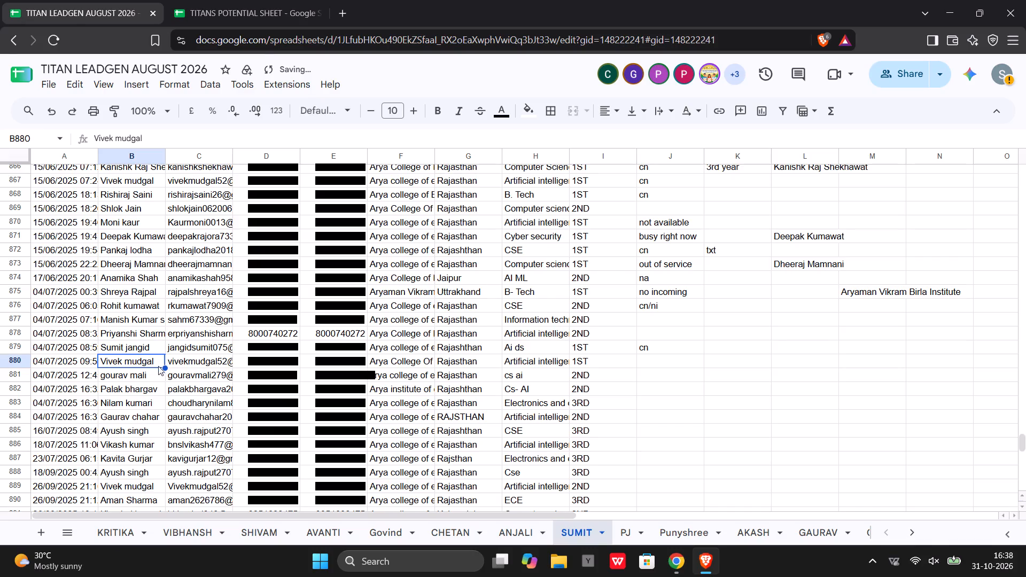
left_click(275, 360)
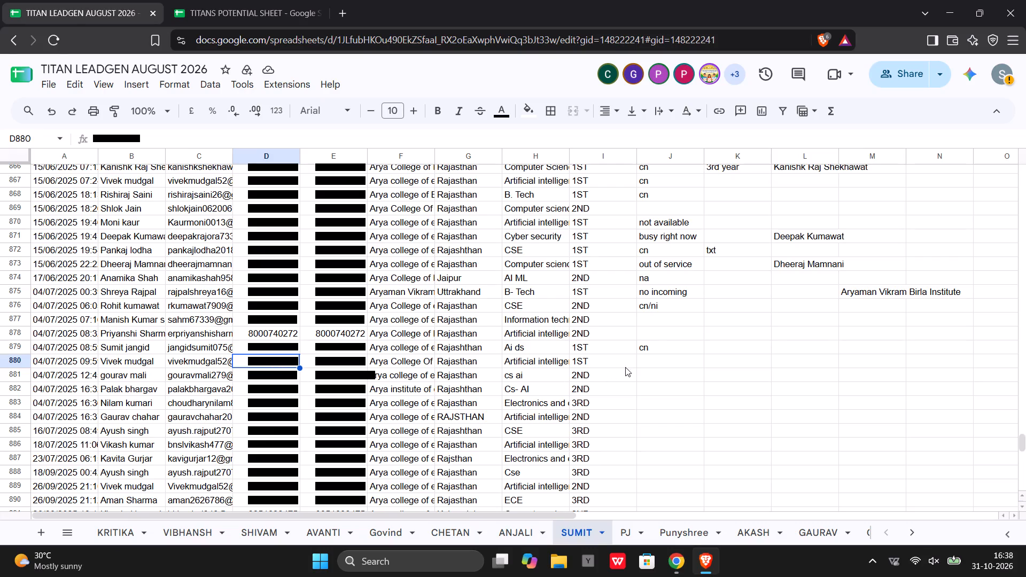
left_click(647, 358)
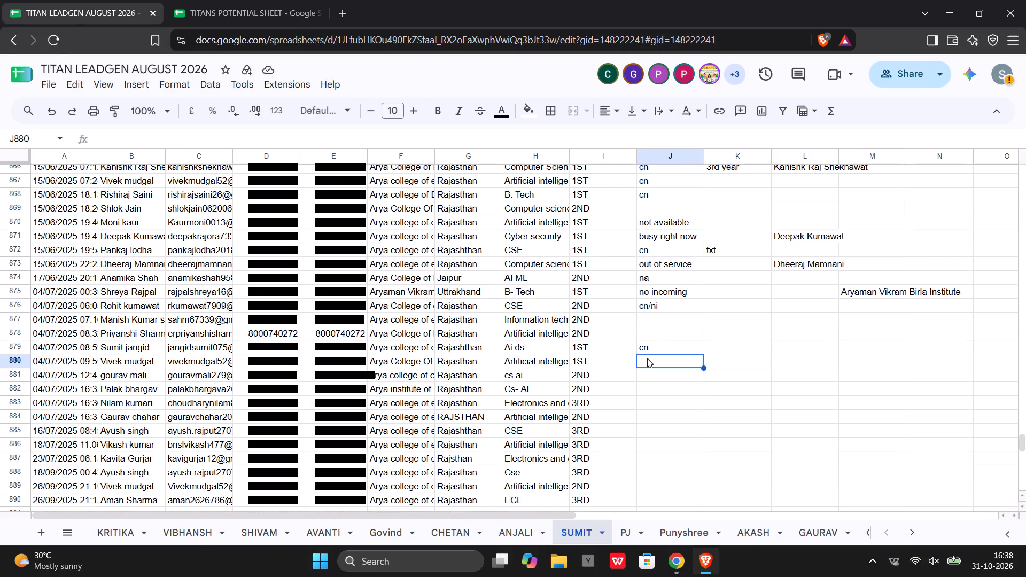
key("c")
key("n")
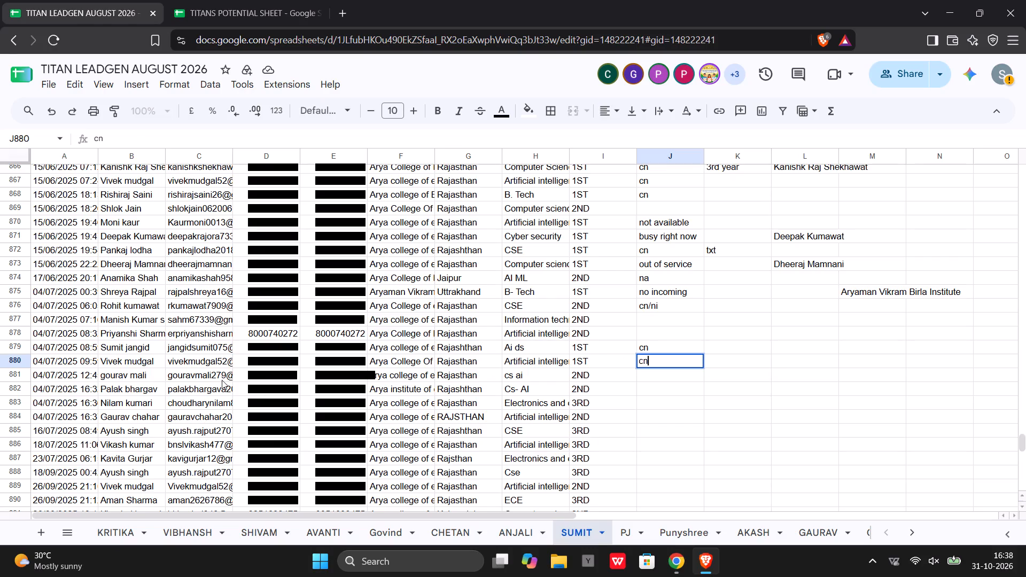
Bring up the cell actions for the lead's phone number in column D of row 880.
right_click(284, 355)
right_click(260, 359)
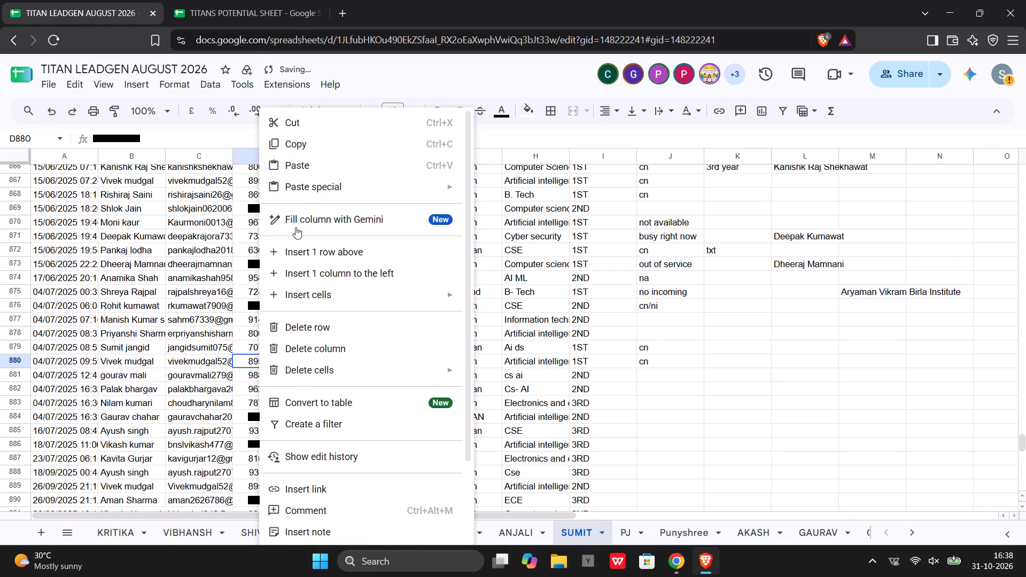
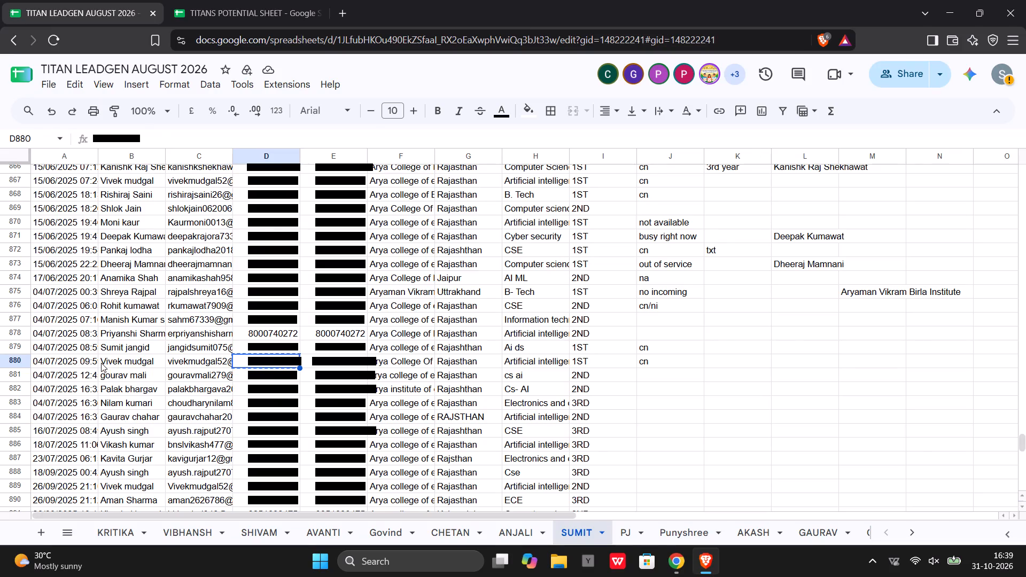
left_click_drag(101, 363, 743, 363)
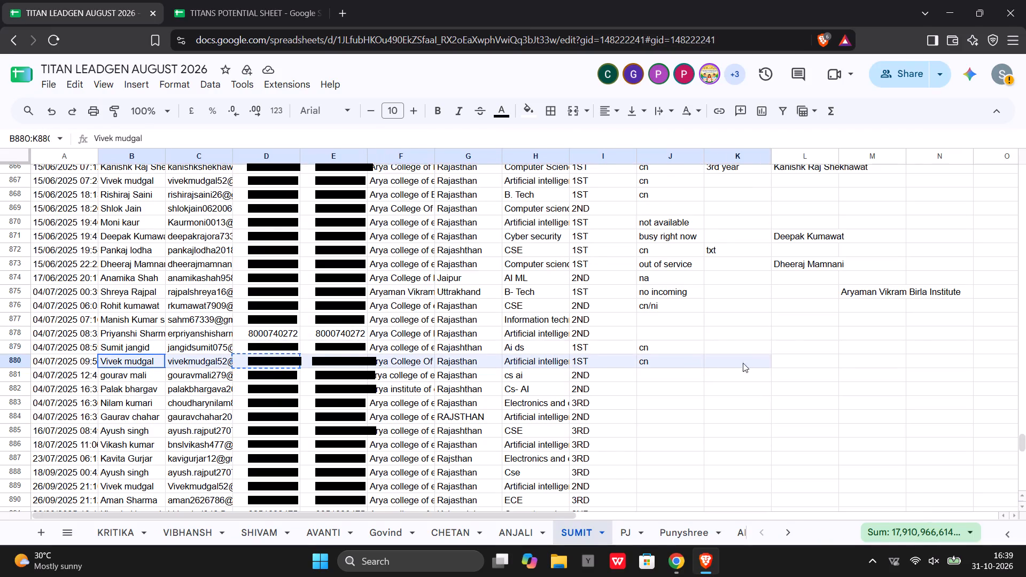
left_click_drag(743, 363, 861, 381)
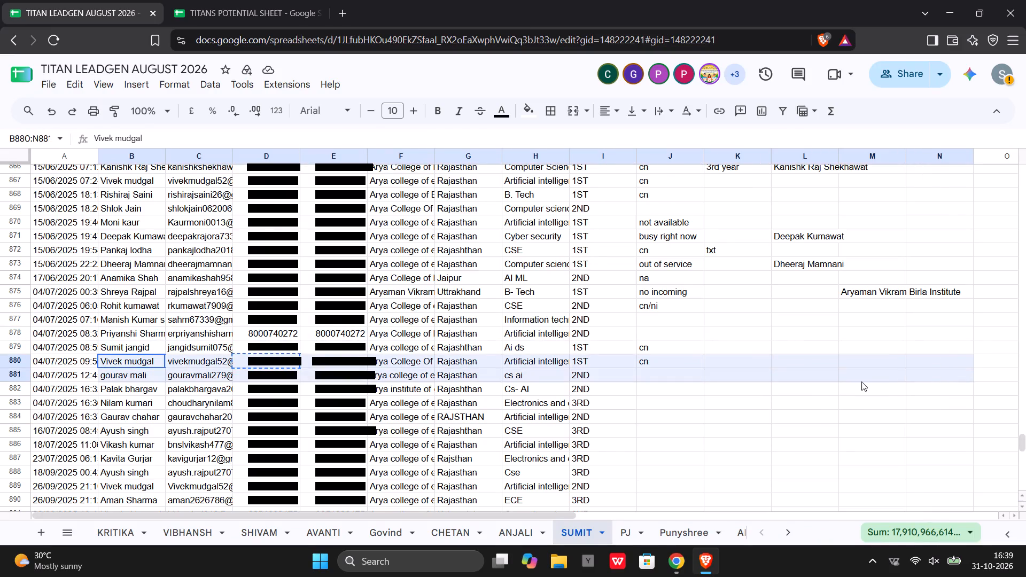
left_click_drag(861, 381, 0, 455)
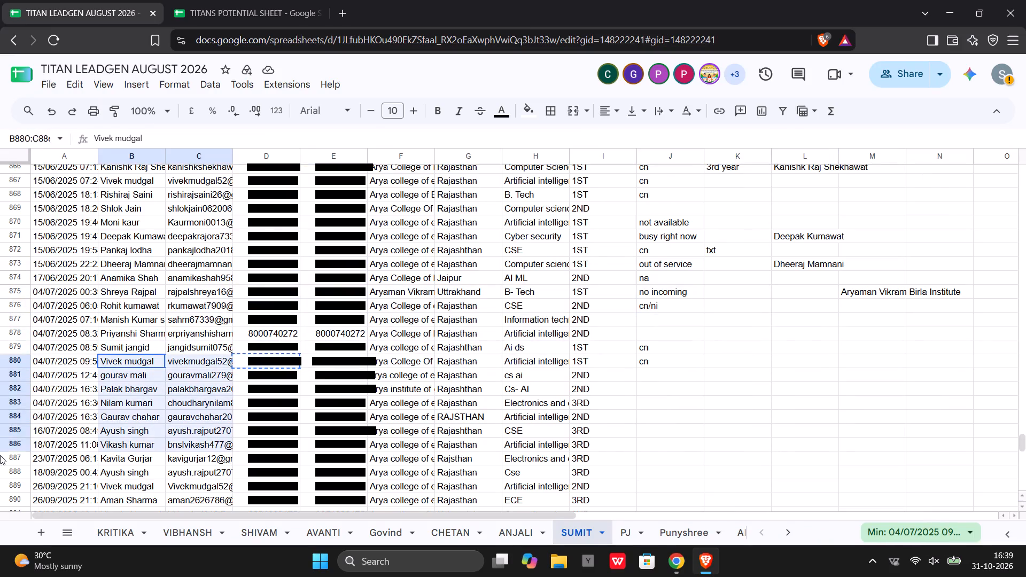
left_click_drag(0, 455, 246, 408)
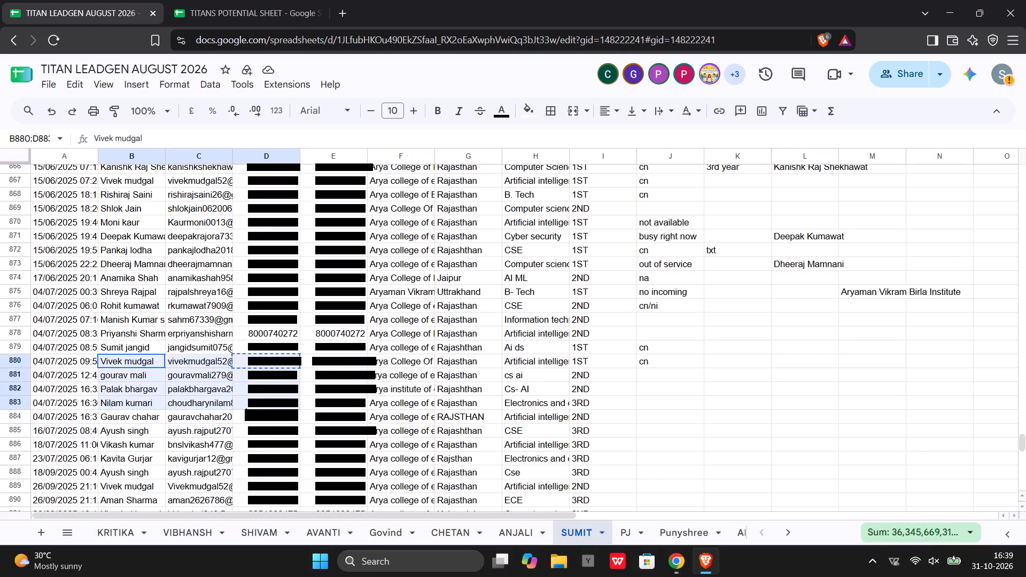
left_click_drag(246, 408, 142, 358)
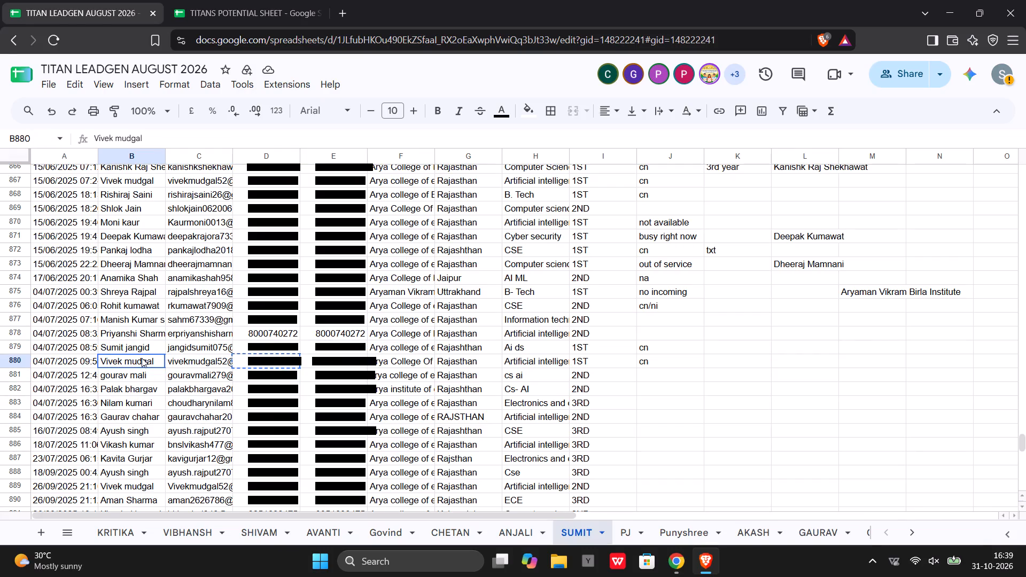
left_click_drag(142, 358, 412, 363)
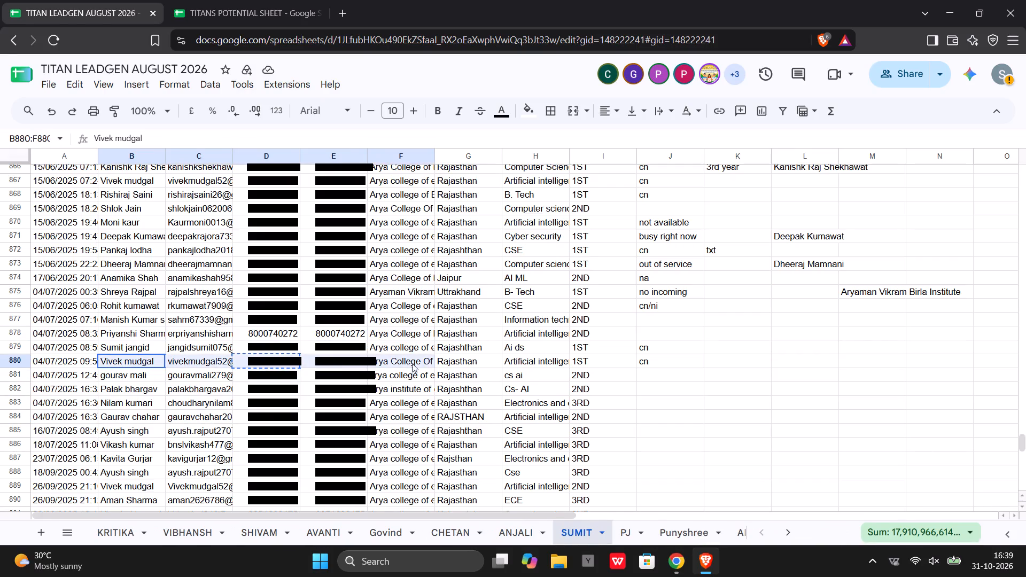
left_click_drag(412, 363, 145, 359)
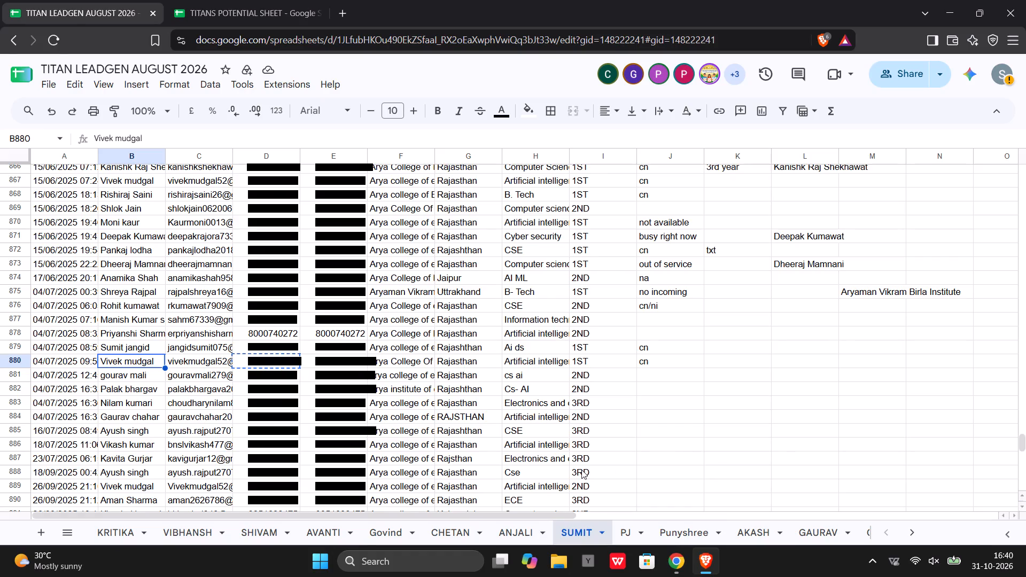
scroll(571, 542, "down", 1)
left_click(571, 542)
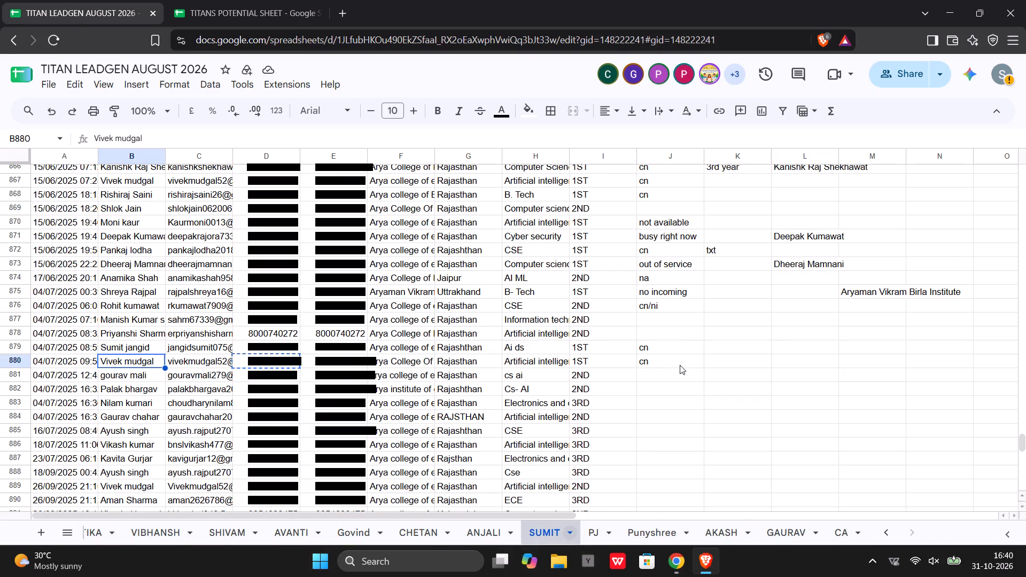
Replace the call status in column J of row 880 with "na".
left_click(736, 357)
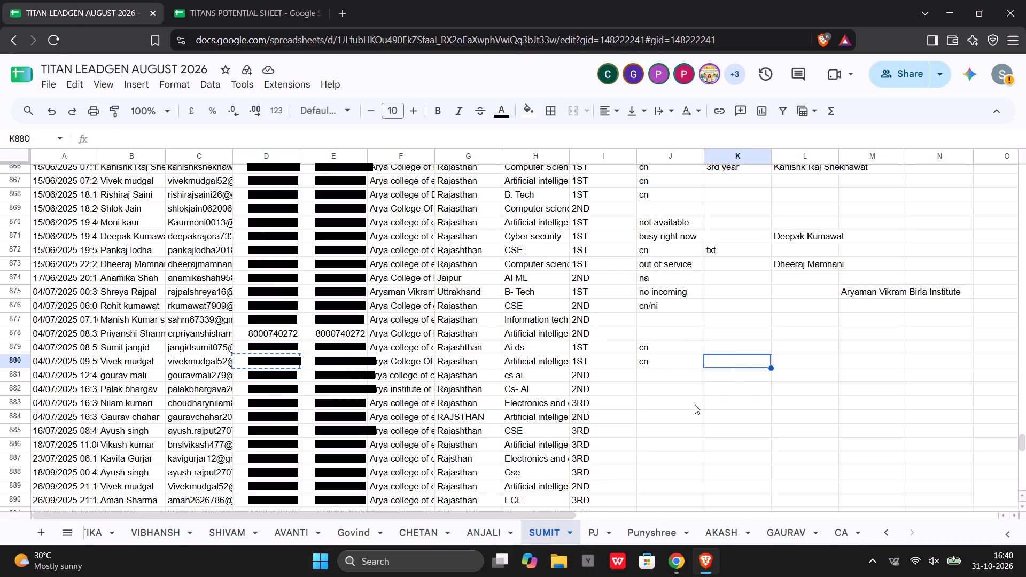
left_click(672, 362)
key("BackSpace")
key("m")
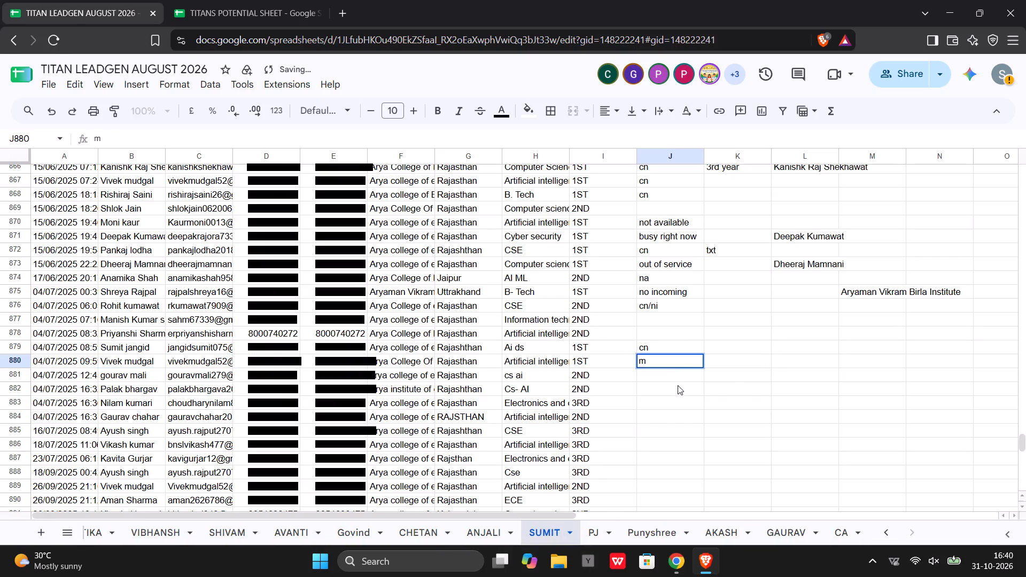
key("BackSpace")
type("na")
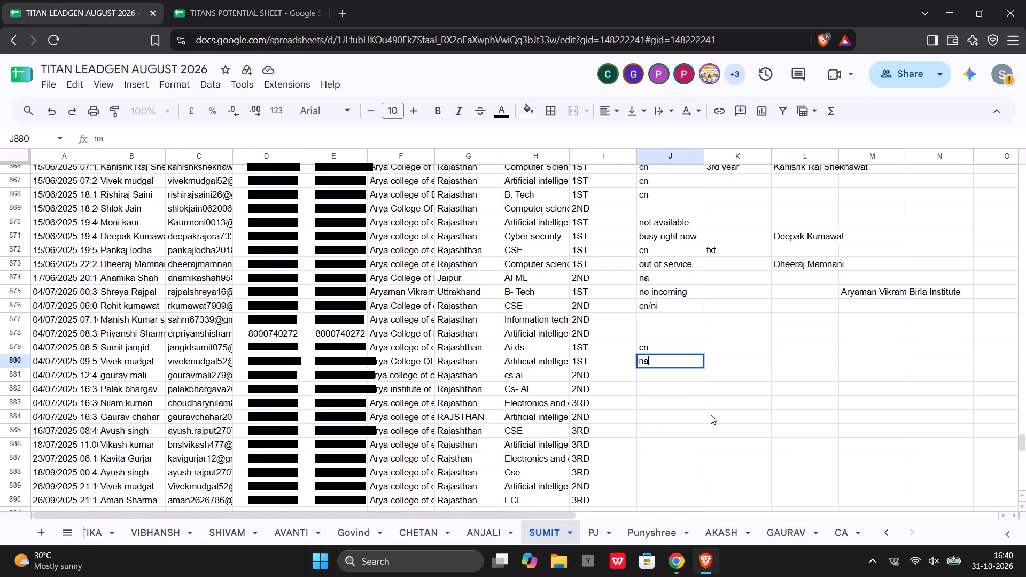
left_click(729, 404)
Copy the college name "Aryabhatta Delhi University" from column F of row 893 into column L of the same row.
scroll(735, 402, "down", 2)
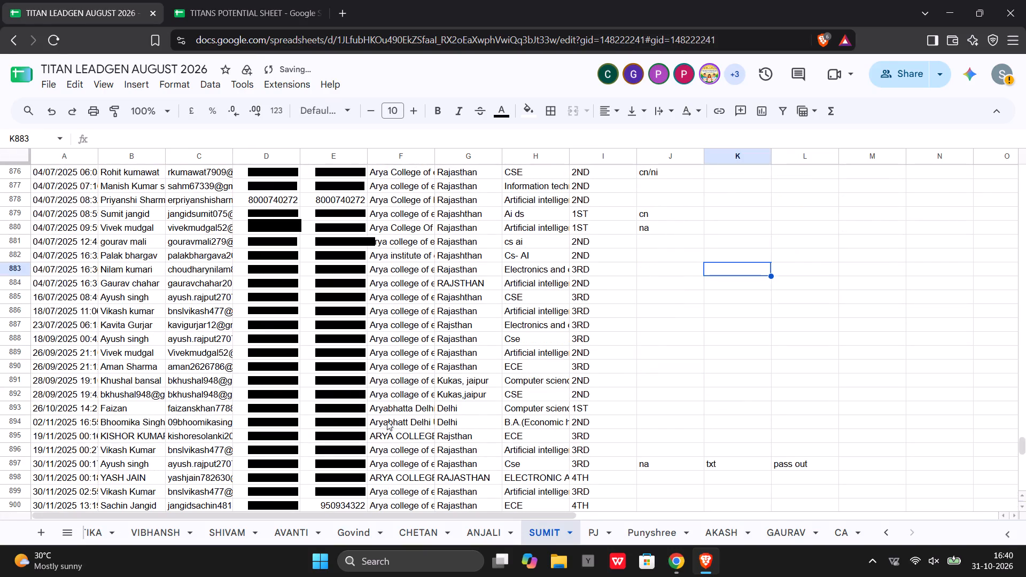
right_click(275, 411)
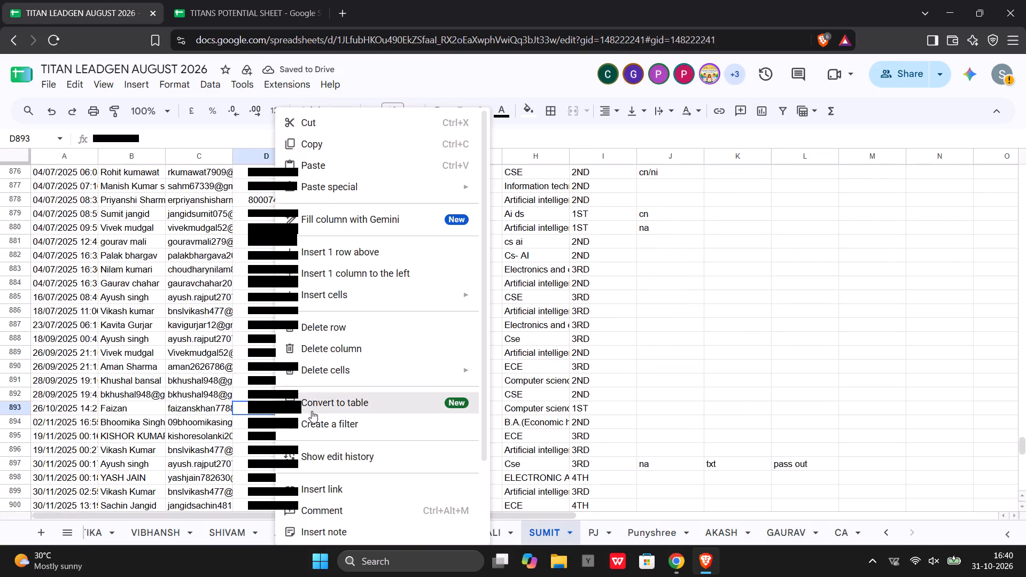
left_click(259, 409)
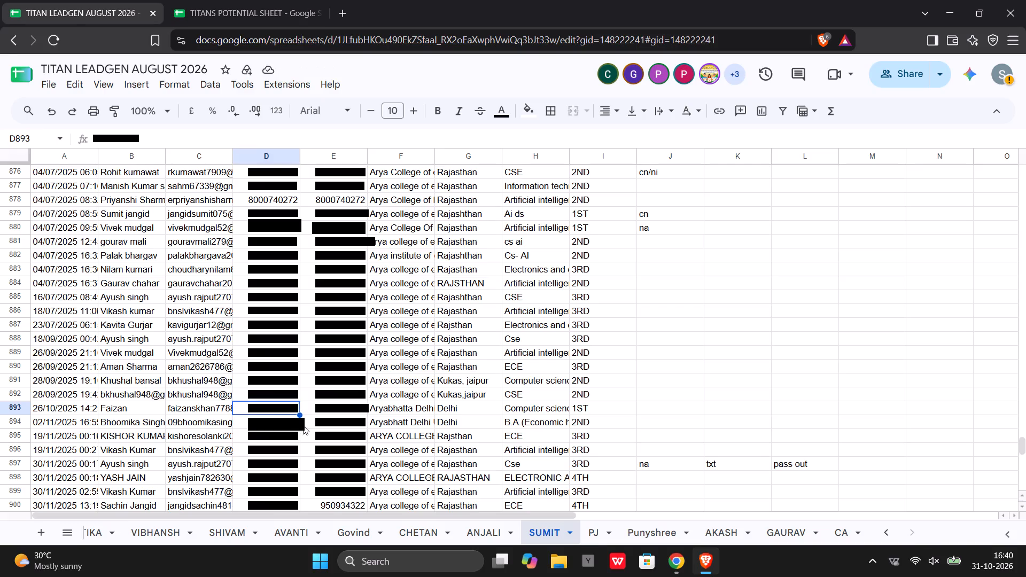
right_click(389, 406)
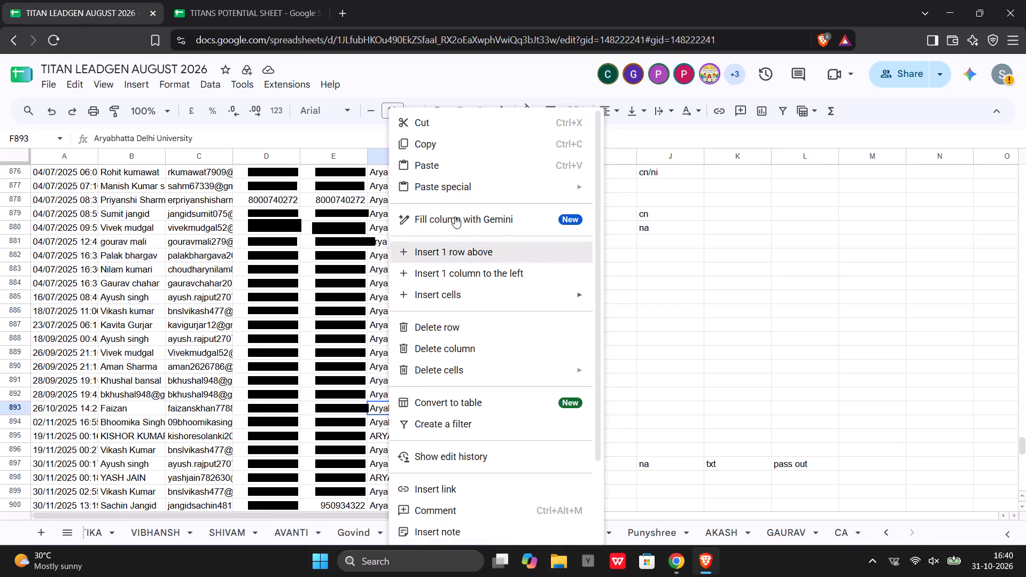
left_click(440, 150)
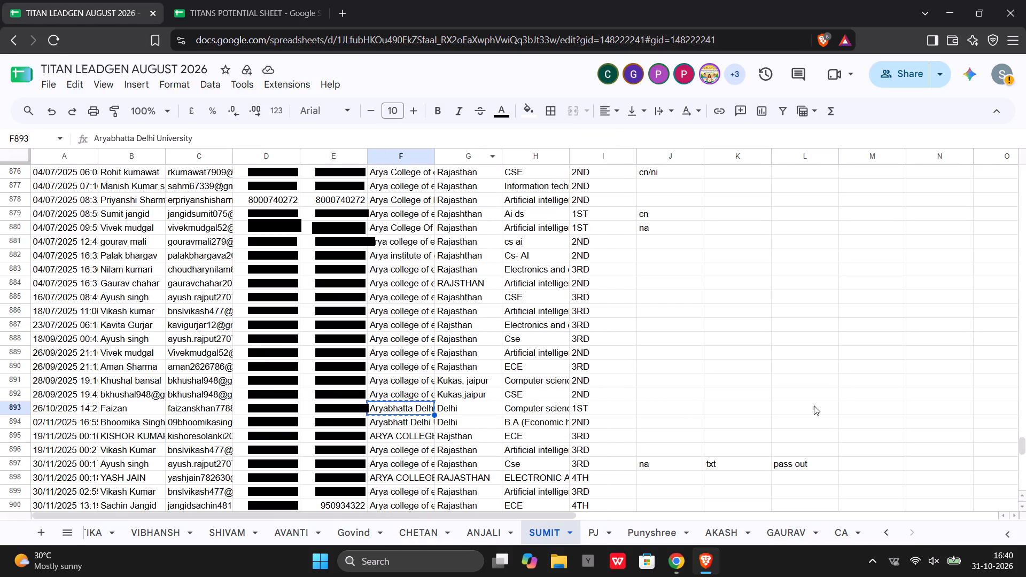
left_click(814, 402)
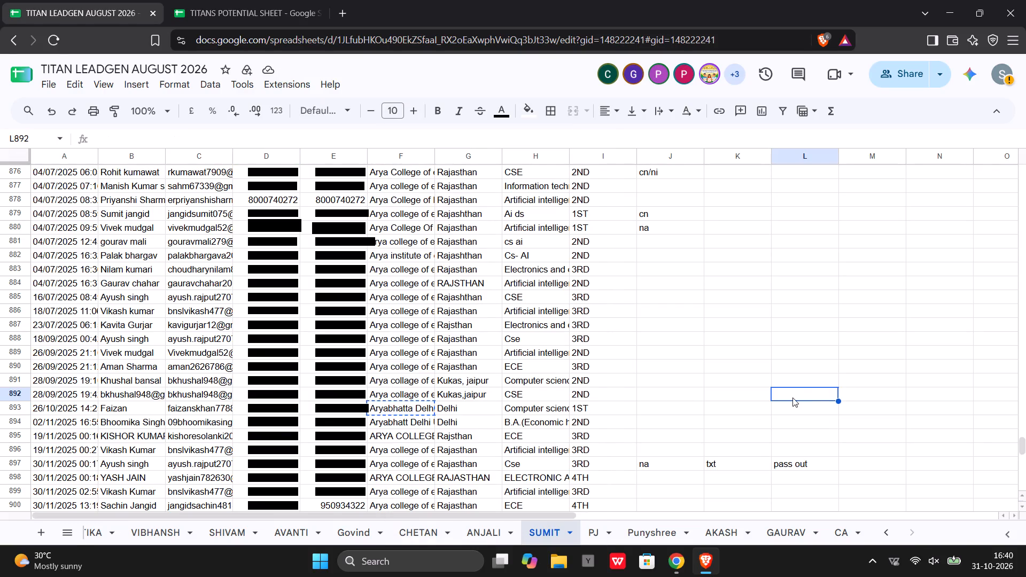
key("Down")
key("ctrl+v")
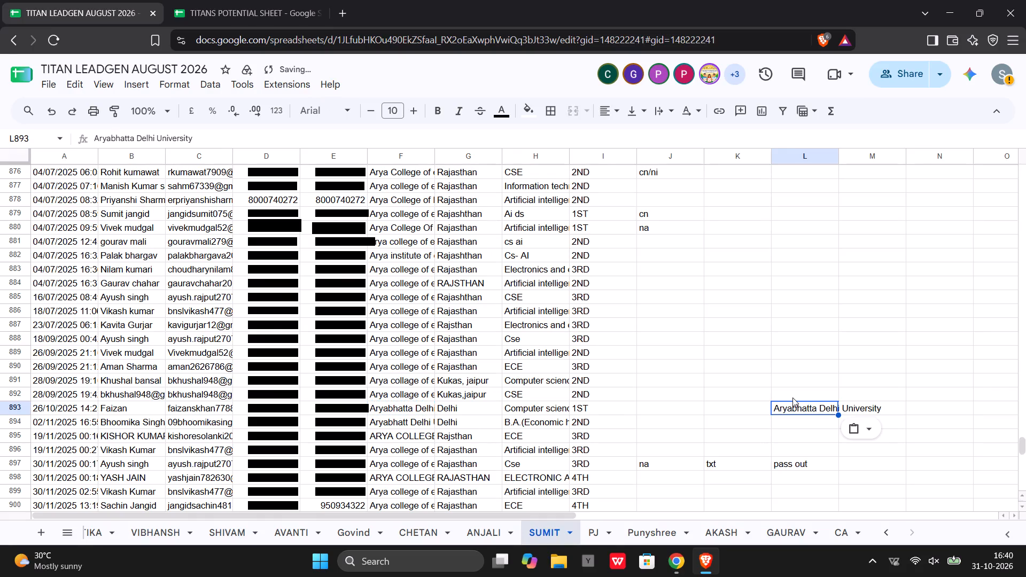
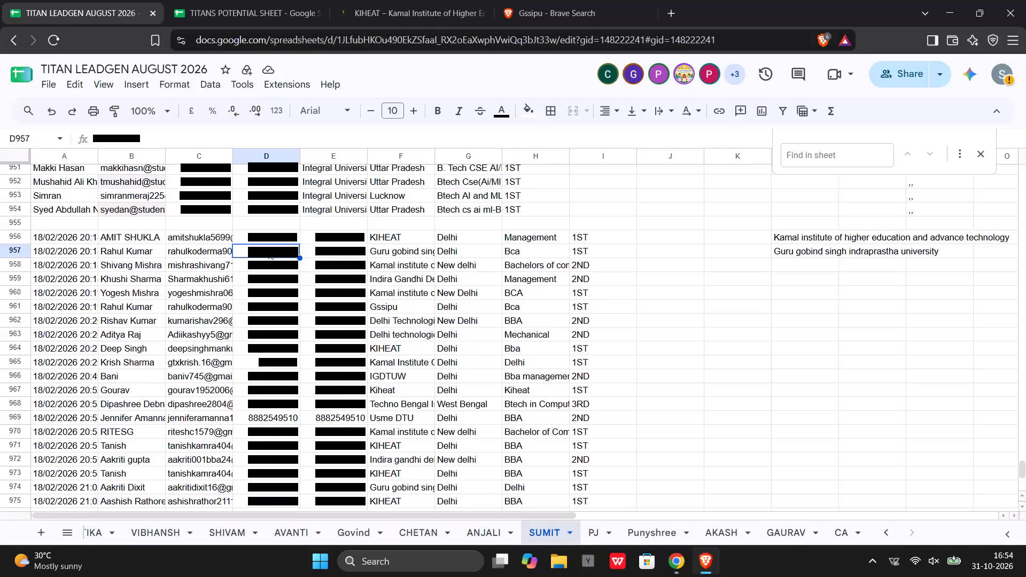
Copy the lead's phone number from column D of row 957, followed by the lead's name from column B.
right_click(269, 249)
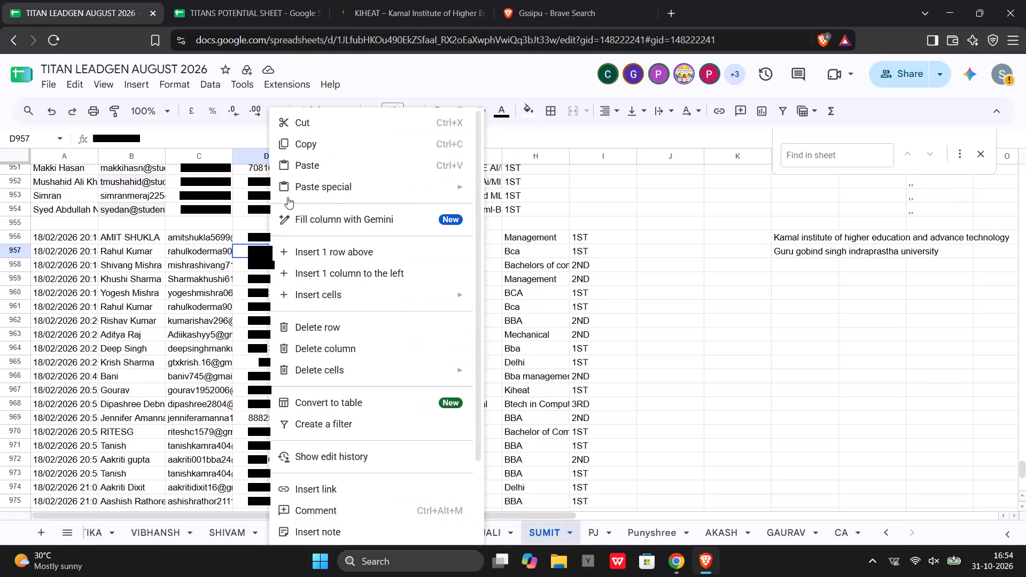
left_click(307, 139)
right_click(116, 250)
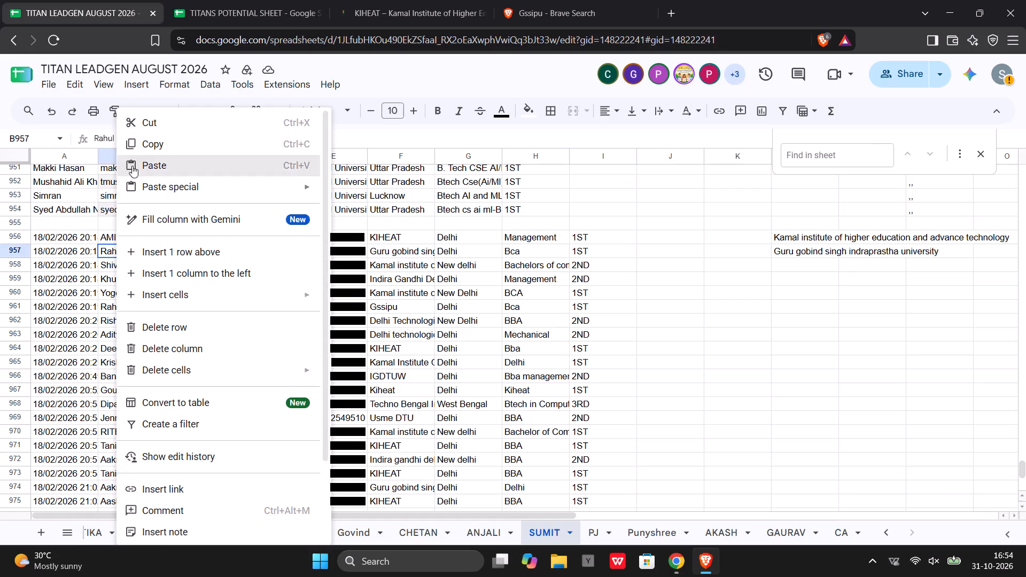
left_click(143, 144)
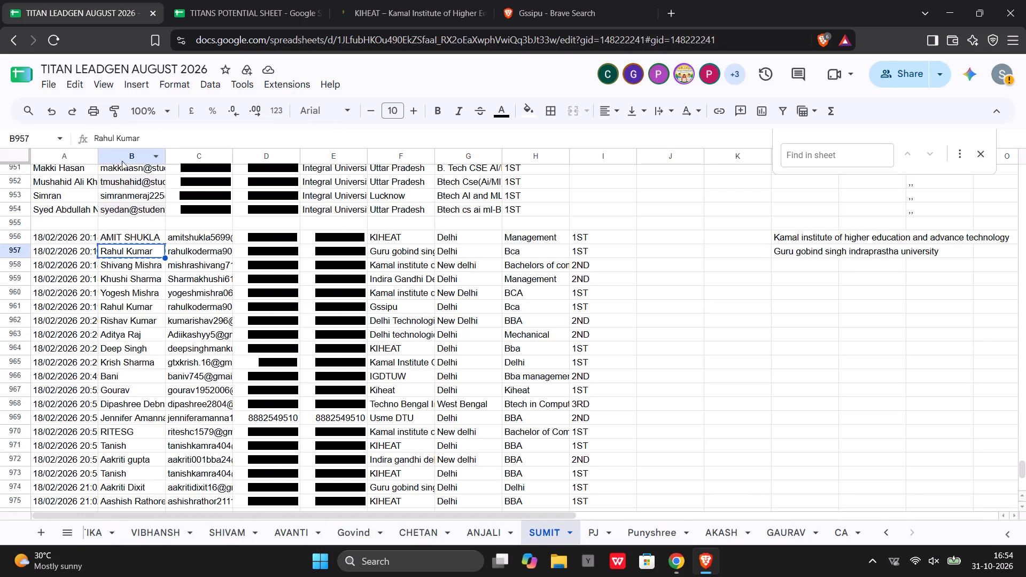
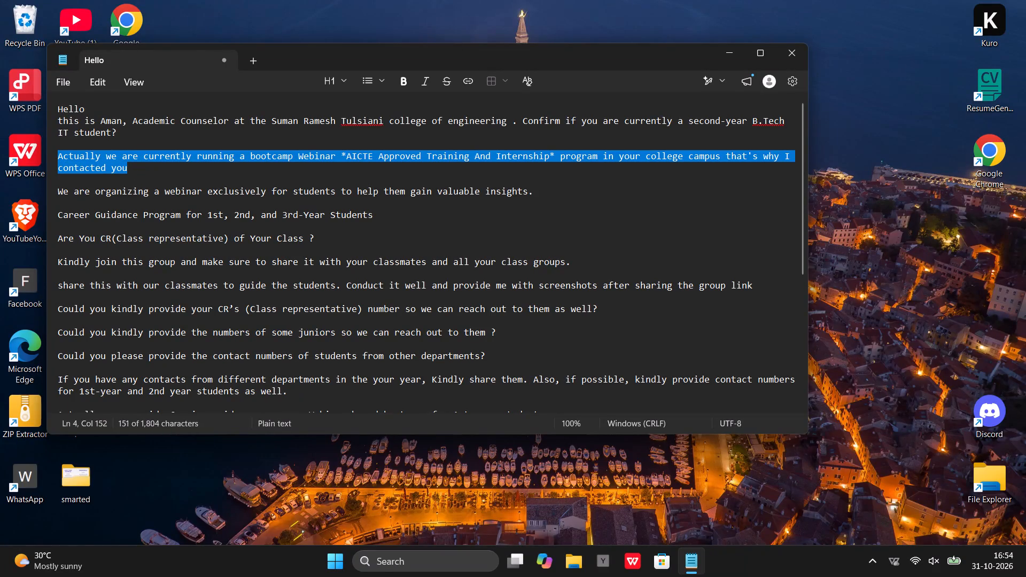
Copy the "AICTE Approved Training And Internship" bootcamp message from the Hello note, followed by the line about organizing a webinar exclusively for students.
key("ctrl+c")
left_click_drag(538, 197, 534, 185)
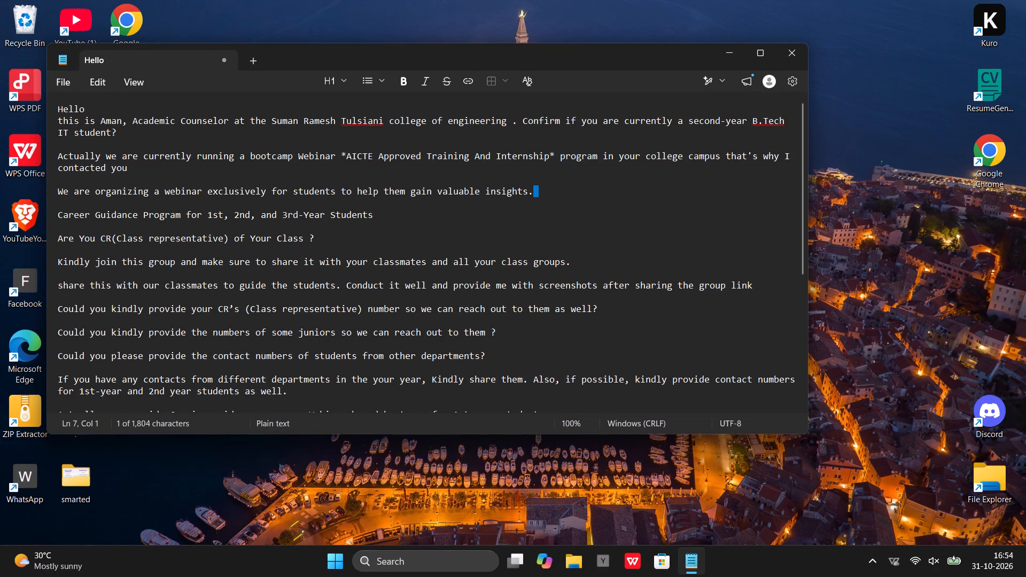
left_click_drag(534, 185, 533, 181)
key("ctrl+c")
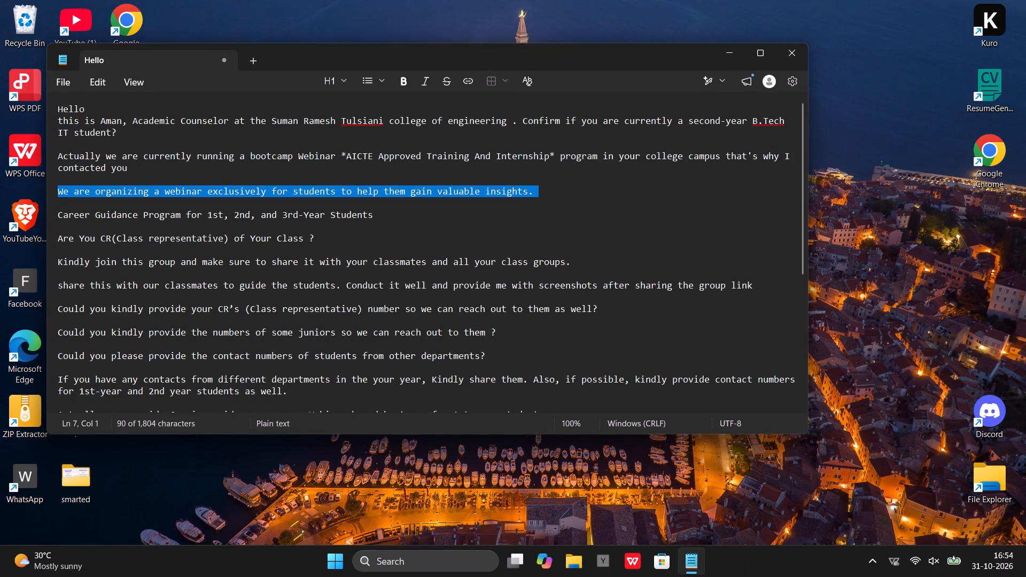
Select the "Are You CR(Class representative) of Your Class ?" question in the Hello note.
left_click_drag(332, 243, 322, 227)
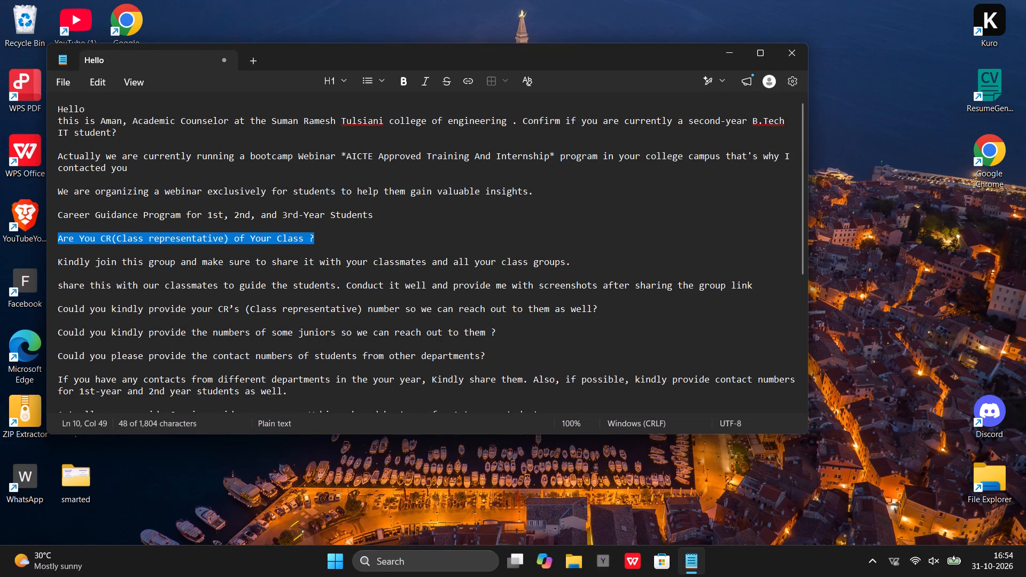
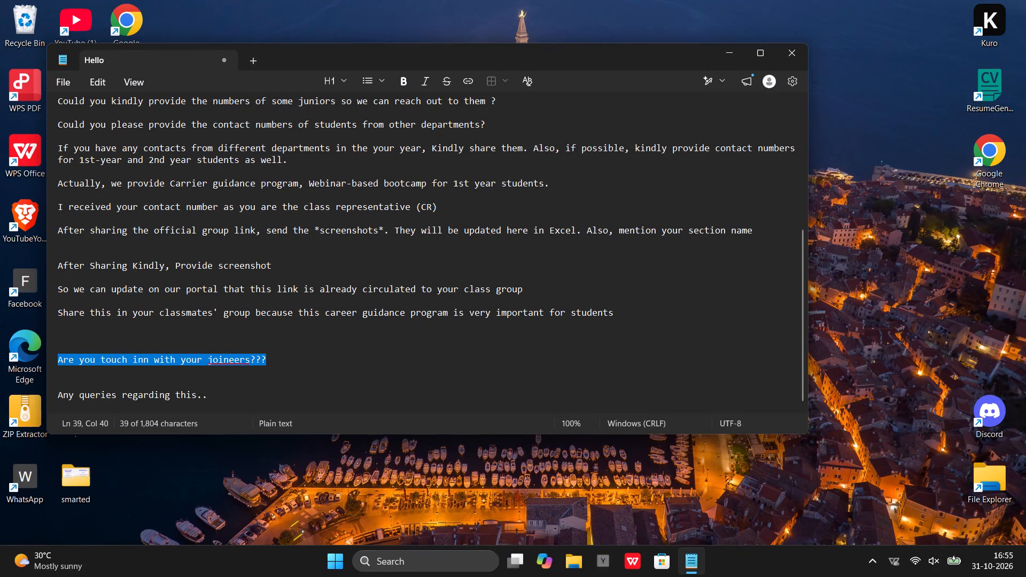
Copy the selected "Are you touch inn with your joineers???" line from the Hello note.
key("ctrl+c")
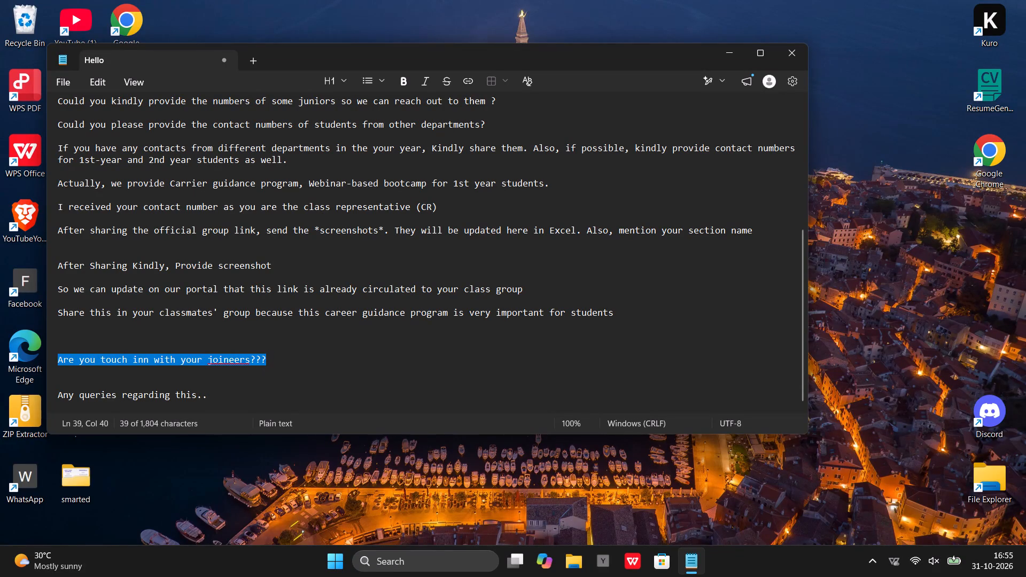
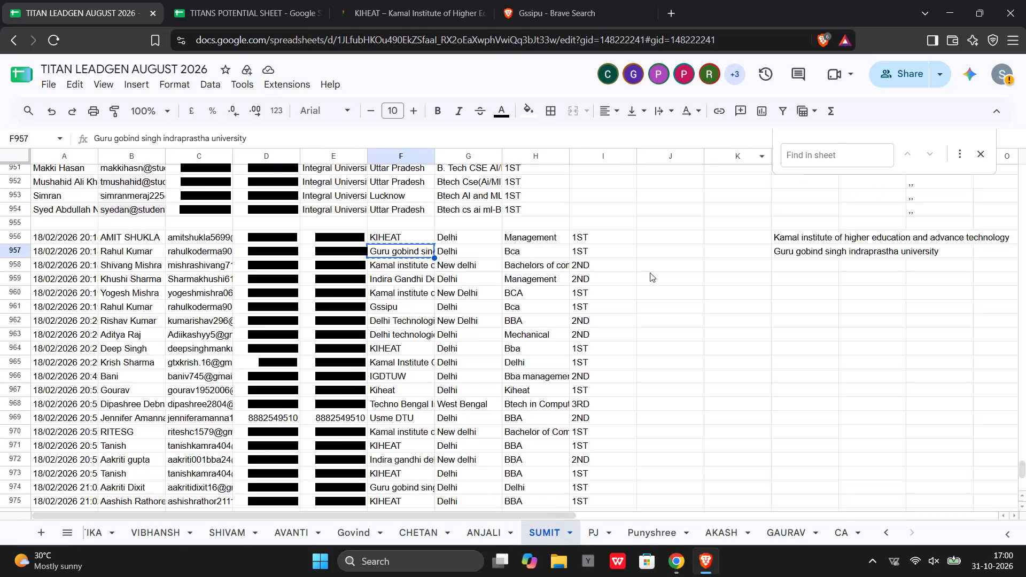
Enter "cn" as the call status in column J for the Guru gobind singh indraprastha university lead in row 957.
left_click(650, 250)
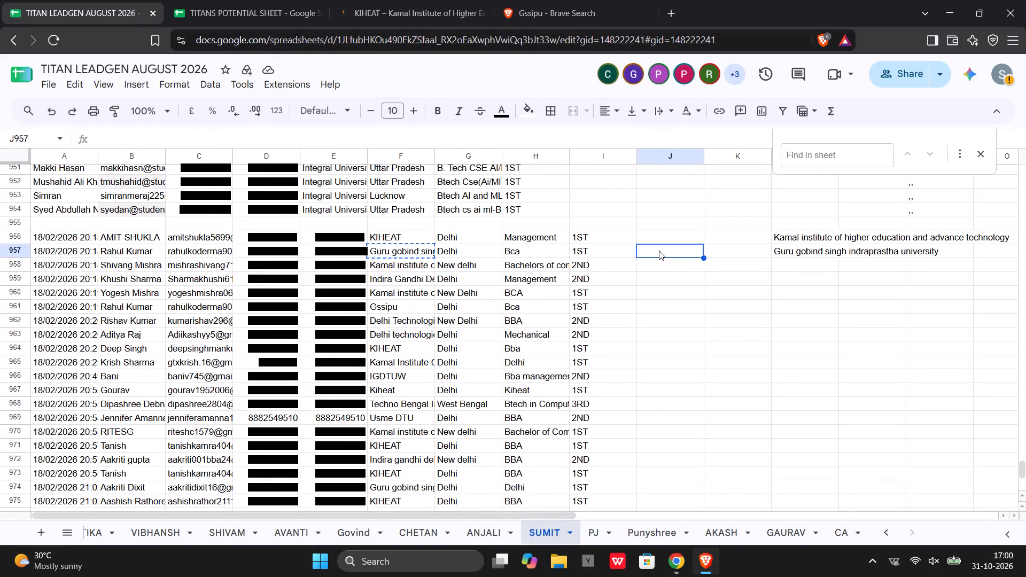
type("cn")
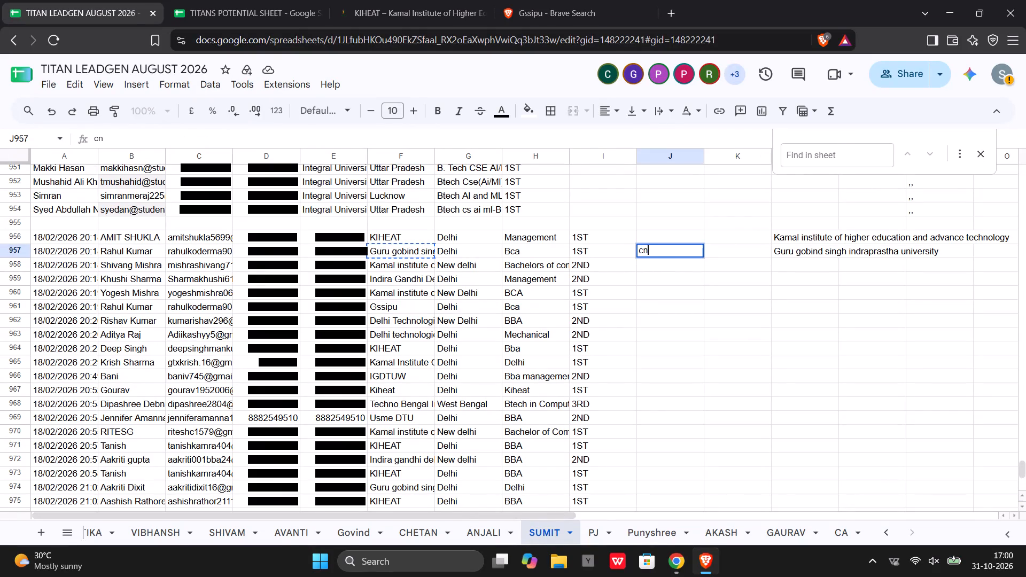
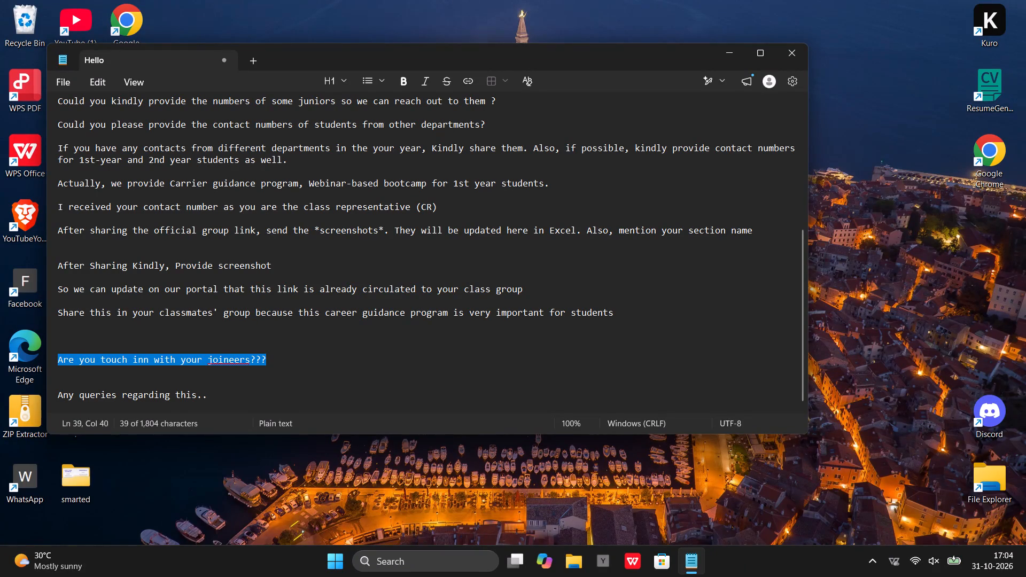
Copy the prepared message asking for contacts from different departments and for 1st-year and 2nd year students' contact numbers.
left_click_drag(296, 162, 291, 149)
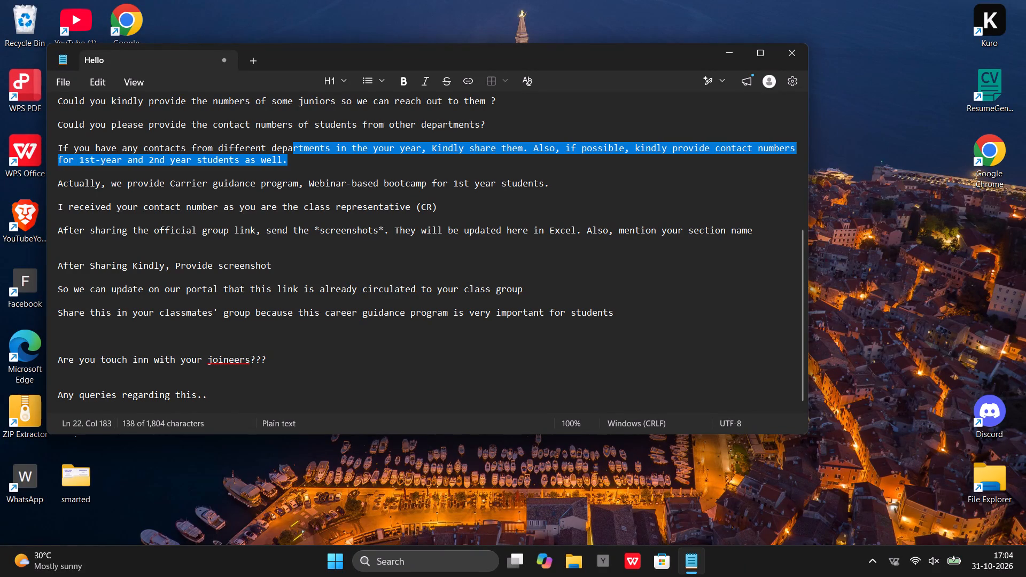
left_click_drag(291, 149, 284, 134)
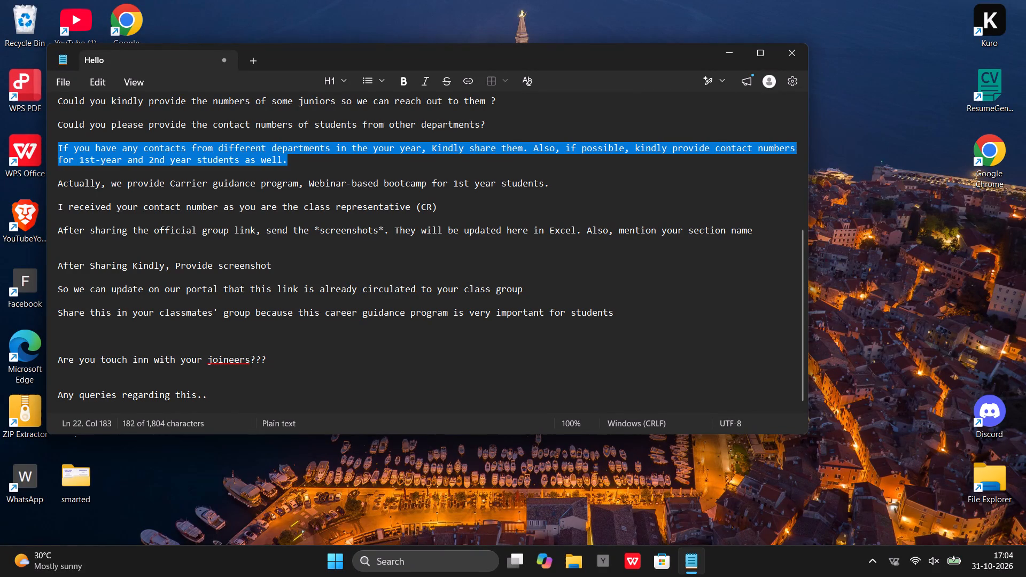
key("ctrl+c")
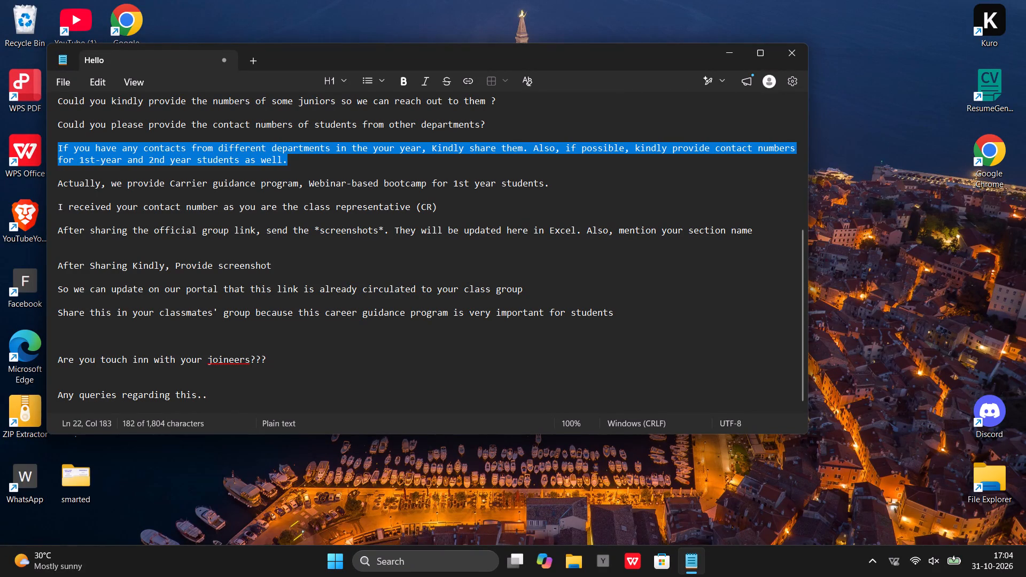